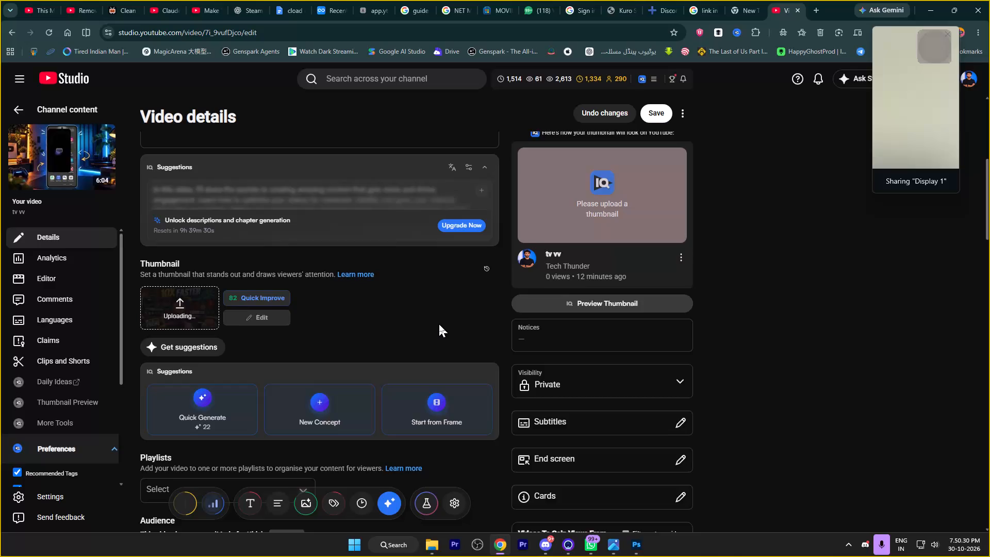
Save the changes to the "tv vv" video's details, including its newly uploaded thumbnail.
{"action": "scroll", "coordinate": [438, 323], "scroll_direction": "up", "scroll_amount": 2}
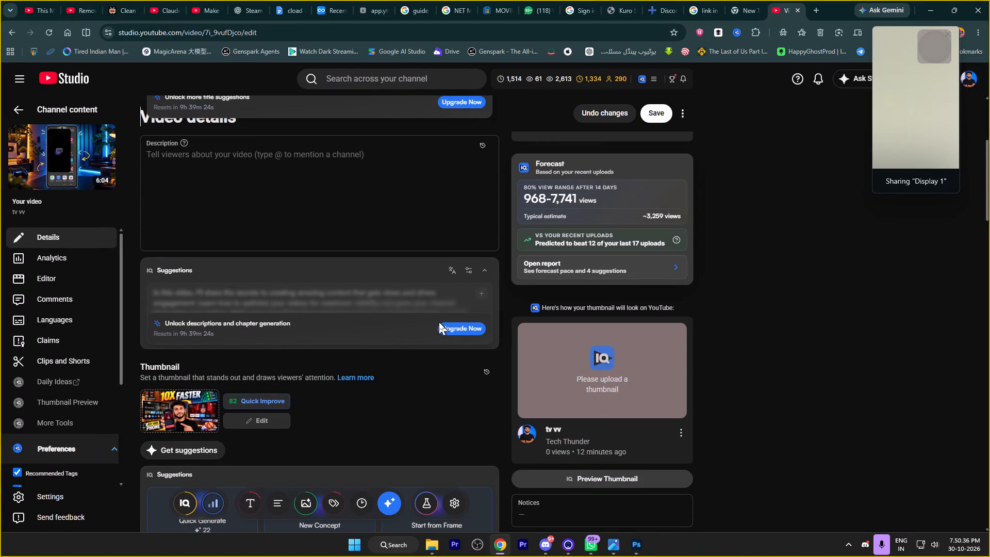
{"action": "scroll", "coordinate": [439, 321], "scroll_direction": "up", "scroll_amount": 10}
{"action": "left_click", "coordinate": [663, 115]}
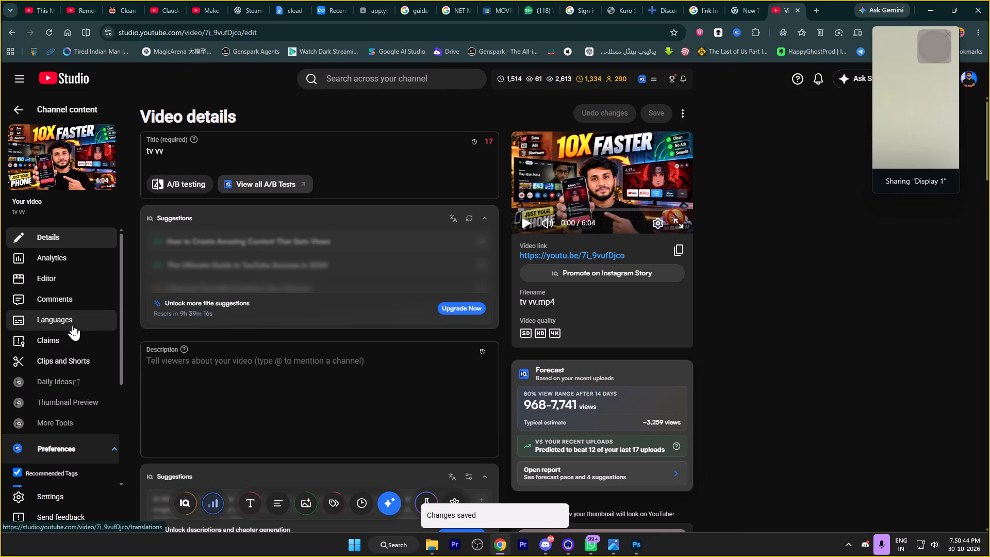
Open the video's Languages page and check the audio options for the English (United States) translation.
{"action": "left_click", "coordinate": [73, 325]}
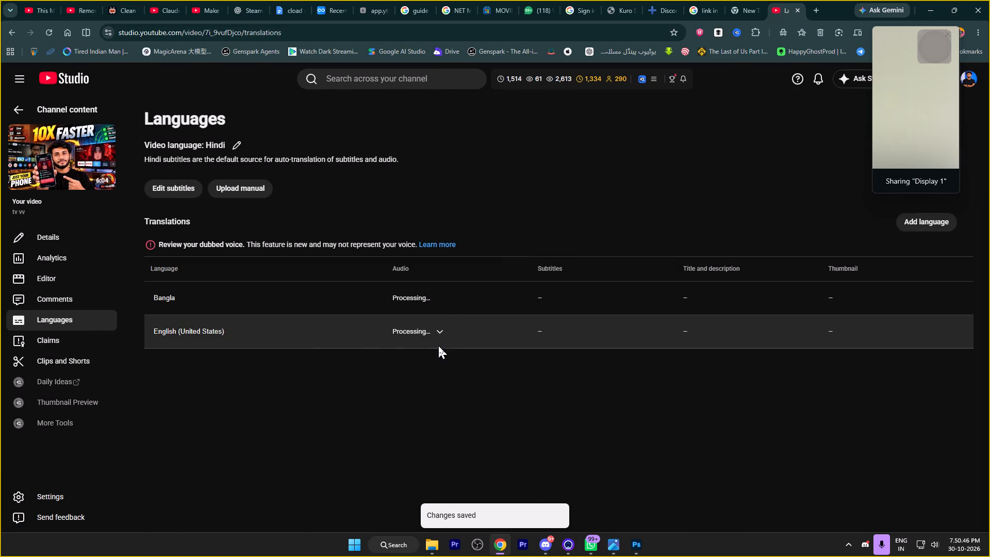
{"action": "left_click", "coordinate": [438, 335]}
{"action": "left_click", "coordinate": [460, 391]}
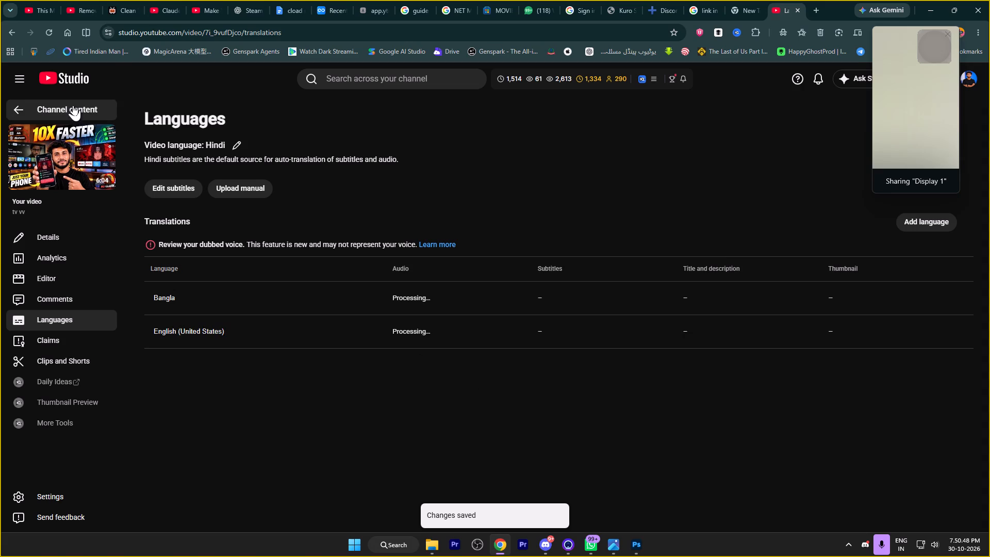
Return to the channel content list and look over the uploaded videos.
{"action": "left_click", "coordinate": [65, 102]}
{"action": "scroll", "coordinate": [276, 314], "scroll_direction": "up", "scroll_amount": 2}
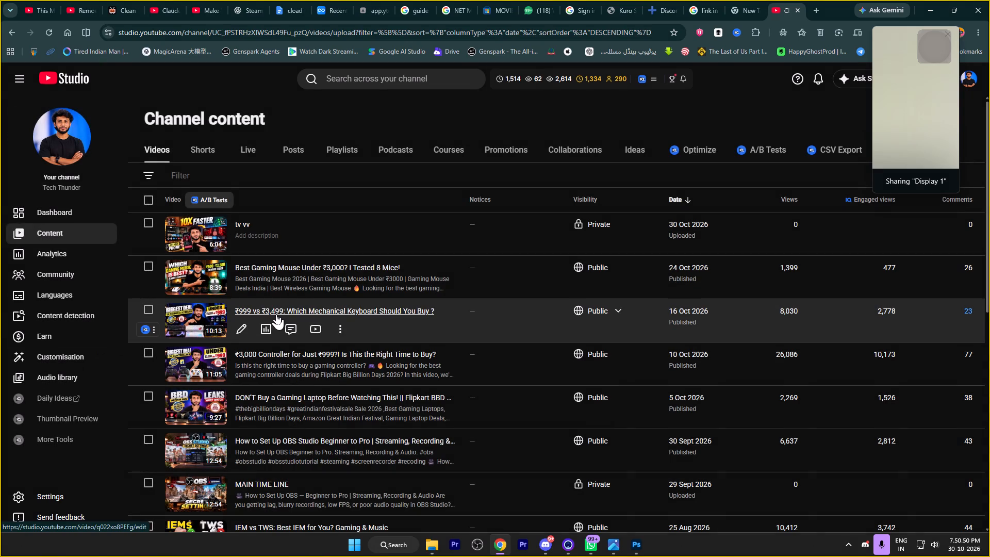
{"action": "scroll", "coordinate": [402, 270], "scroll_direction": "down", "scroll_amount": 2}
{"action": "scroll", "coordinate": [409, 271], "scroll_direction": "up", "scroll_amount": 3}
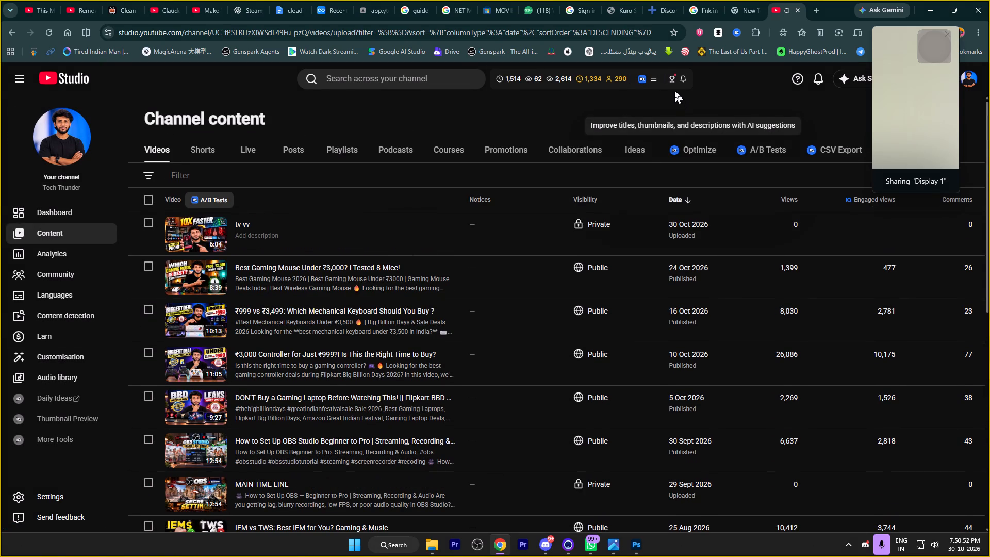
View the channel's Achievements, including the view milestones, and close them again.
{"action": "left_click", "coordinate": [673, 79]}
{"action": "left_click", "coordinate": [673, 80]}
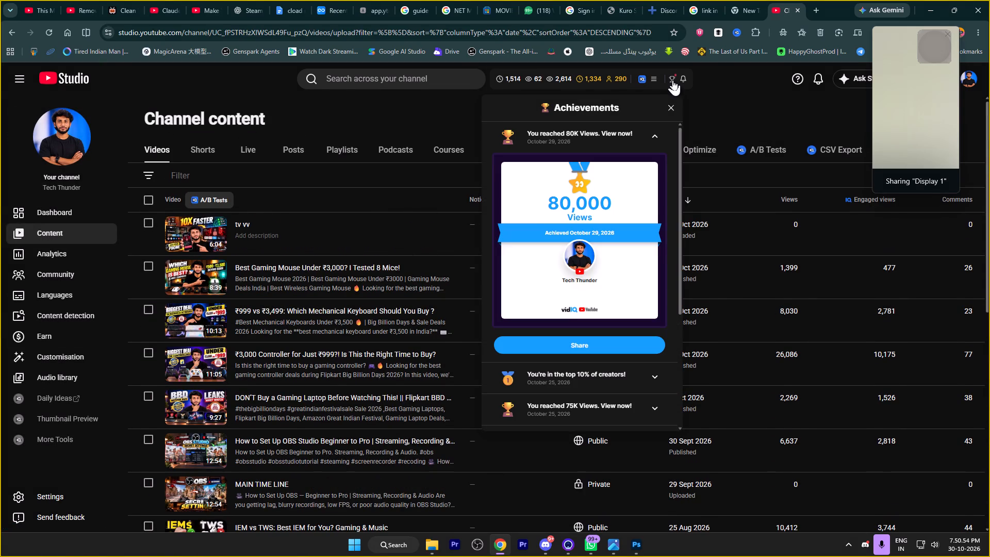
{"action": "left_click", "coordinate": [675, 109]}
{"action": "left_click", "coordinate": [672, 104]}
{"action": "left_click", "coordinate": [671, 105]}
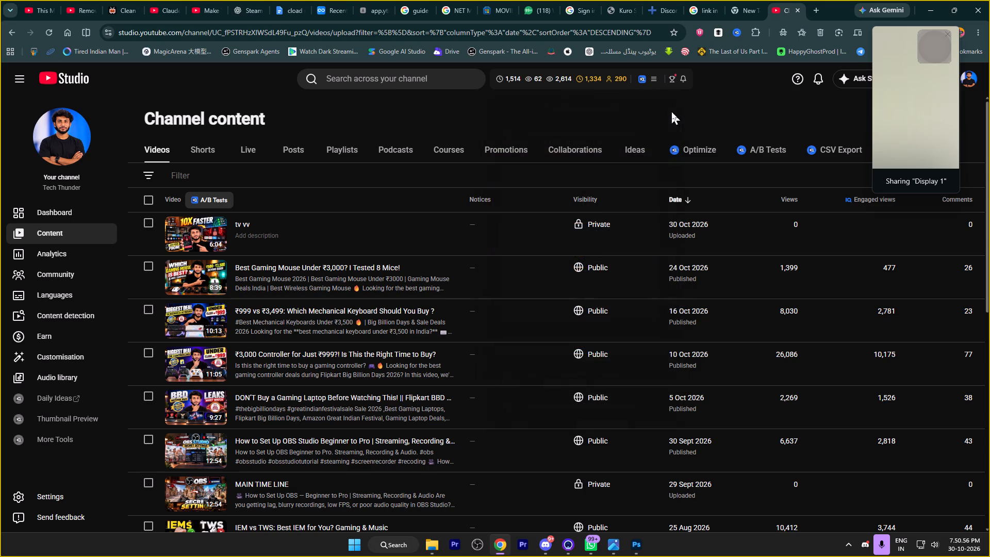
Switch to the empty New Tab page and close it.
{"action": "scroll", "coordinate": [332, 153], "scroll_direction": "up", "scroll_amount": 3}
{"action": "left_click", "coordinate": [737, 12]}
{"action": "middle_click", "coordinate": [736, 12]}
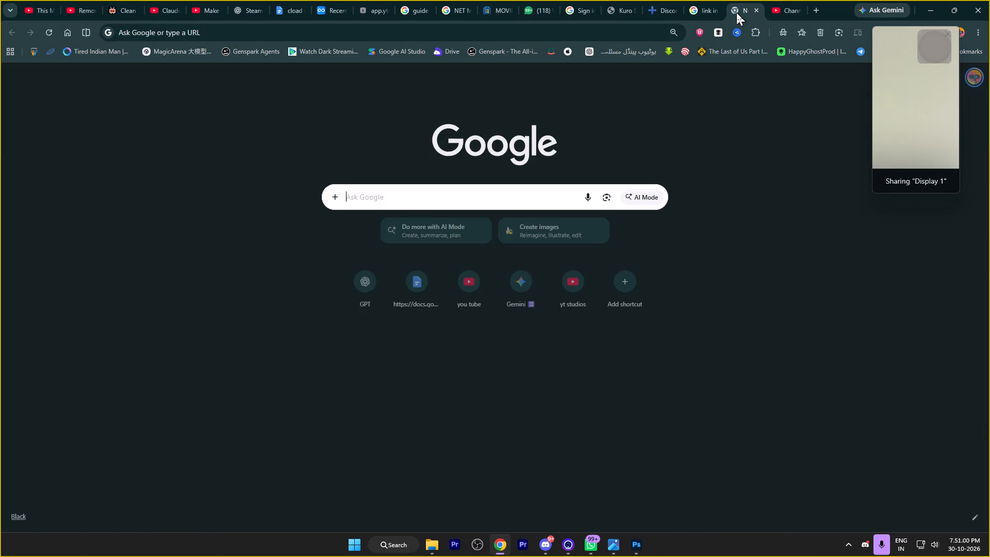
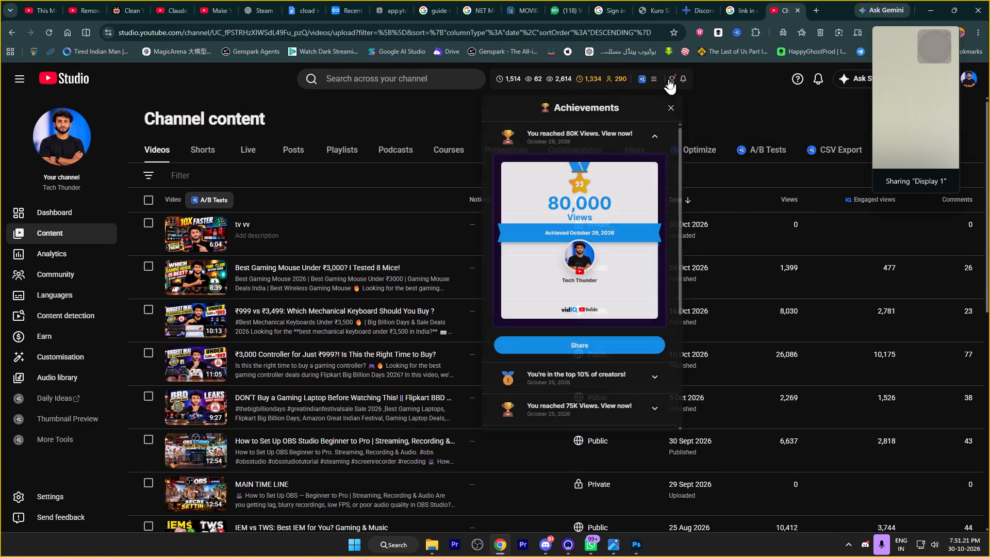
Collapse the 80K views achievement, view the top 5% of creators achievement, and close the Achievements.
{"action": "left_click", "coordinate": [655, 126]}
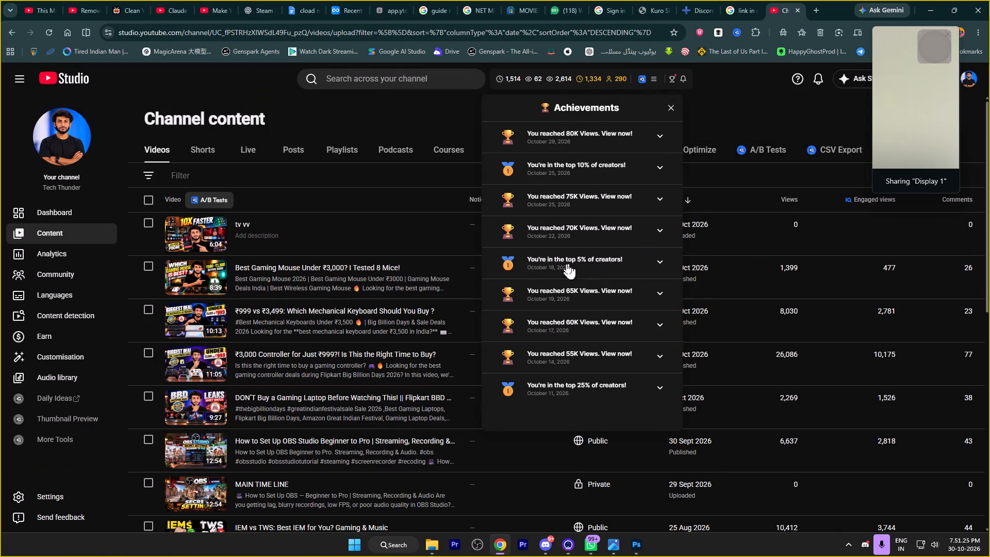
{"action": "left_click", "coordinate": [587, 259]}
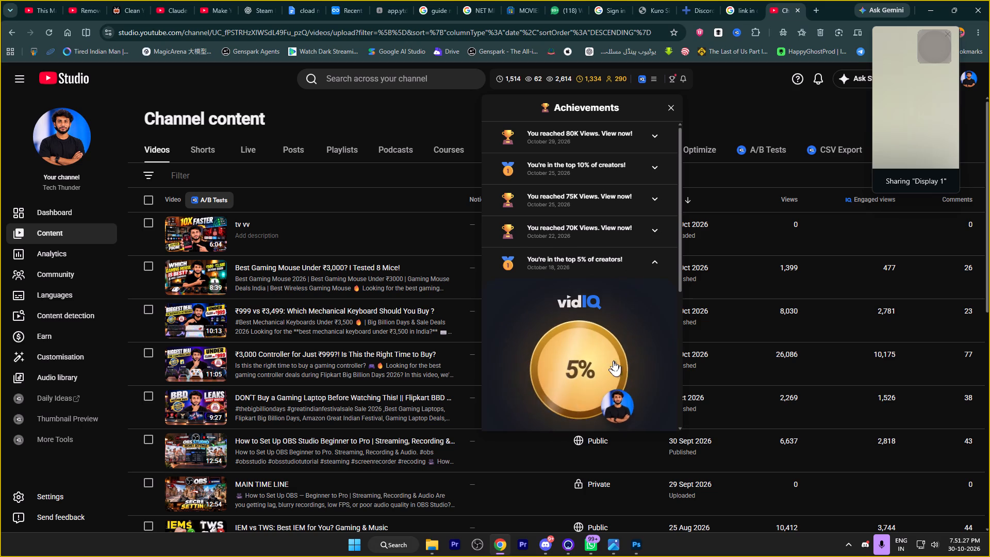
{"action": "scroll", "coordinate": [623, 340], "scroll_direction": "down", "scroll_amount": 2}
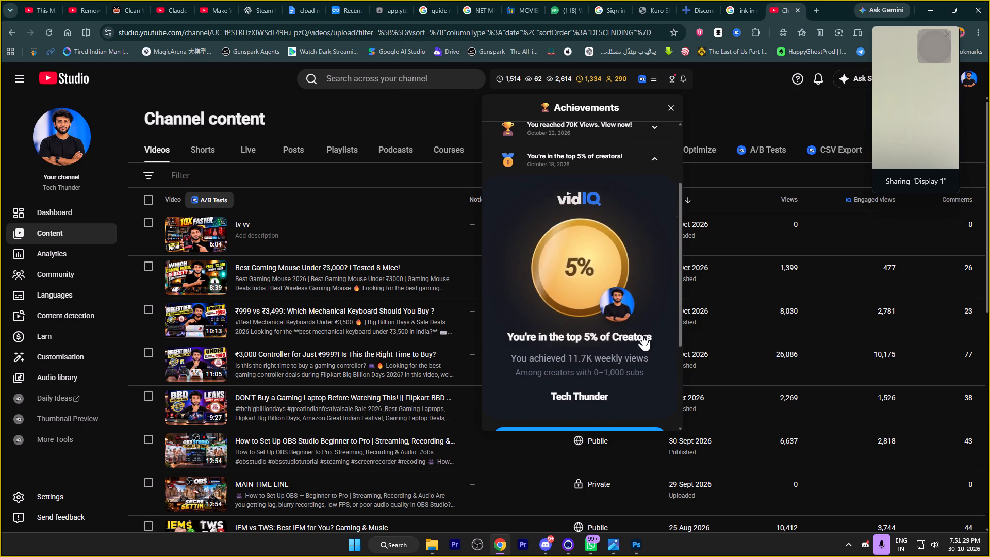
{"action": "scroll", "coordinate": [643, 335], "scroll_direction": "up", "scroll_amount": 7}
{"action": "left_click", "coordinate": [663, 102]}
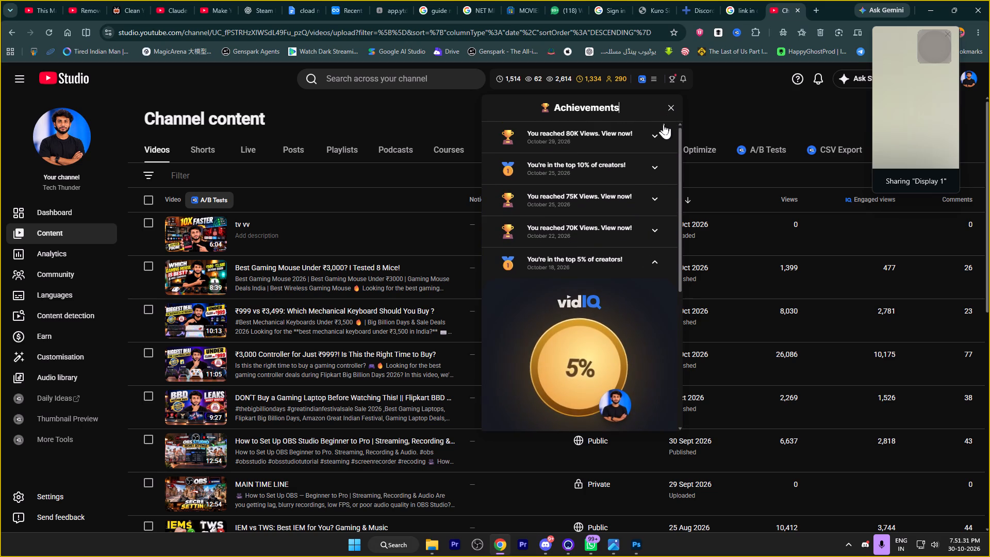
{"action": "left_click", "coordinate": [661, 128]}
{"action": "left_click", "coordinate": [672, 110]}
{"action": "left_click", "coordinate": [756, 107]}
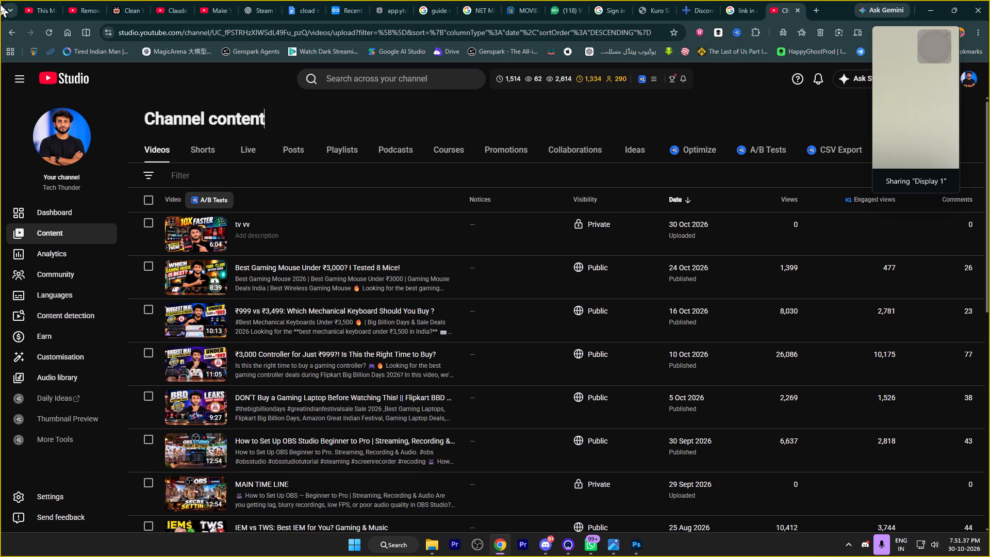
Check the 10X Faster thumbnail design in Photoshop and return to the Beebom video in Chrome.
{"action": "left_click", "coordinate": [28, 4]}
{"action": "key", "text": "alt+Tab"}
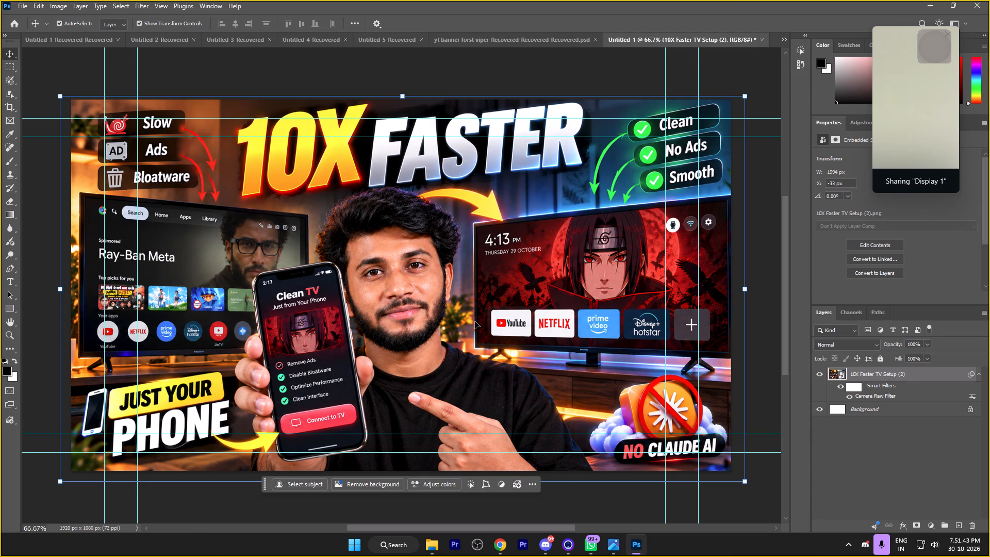
{"action": "key", "text": "alt+Tab"}
{"action": "key", "text": "alt+Tab"}
{"action": "key", "text": "alt+Tab"}
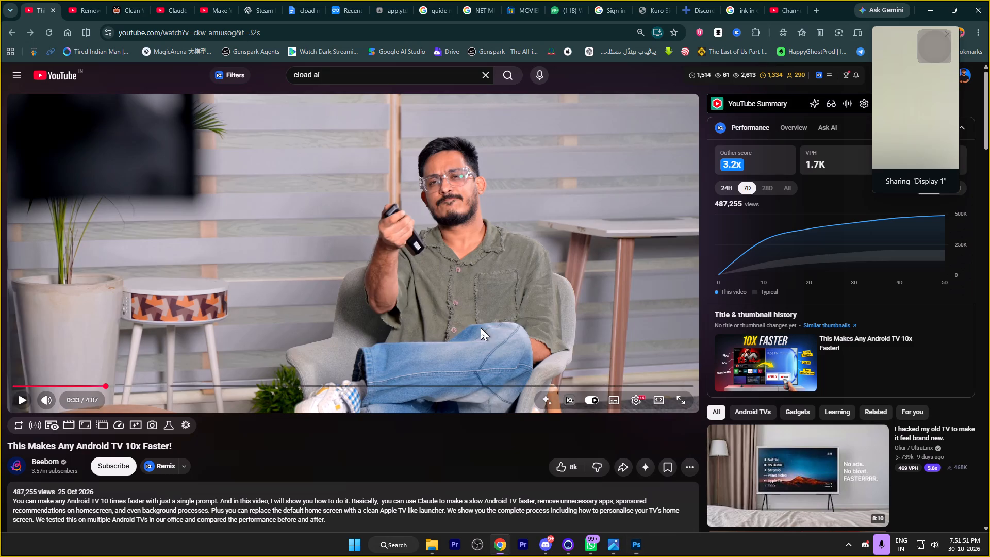
In the ChatGPT conversation, step through the generated thumbnail versions from the Old TV/New TV design to the phone-only 10X Faster design.
{"action": "left_click", "coordinate": [267, 17]}
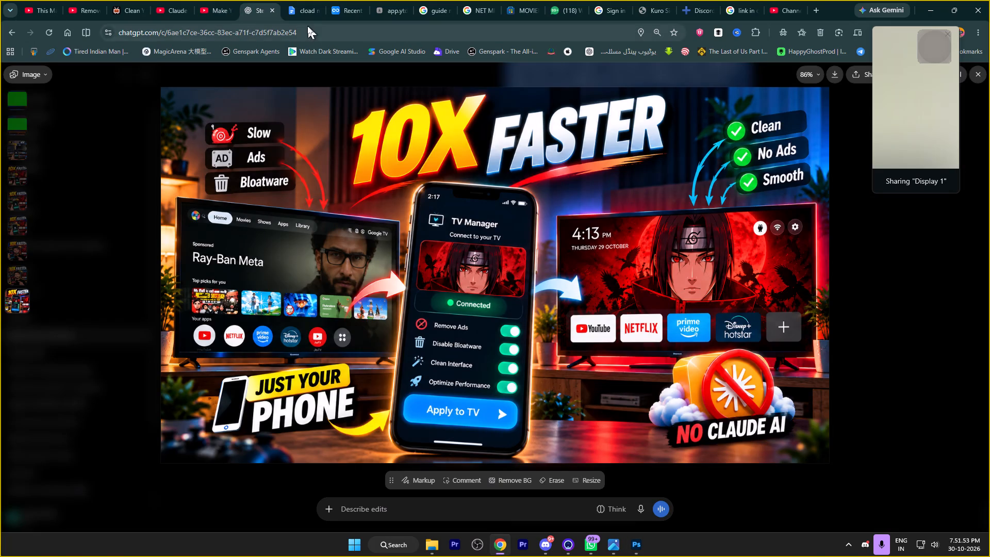
{"action": "left_click", "coordinate": [19, 151]}
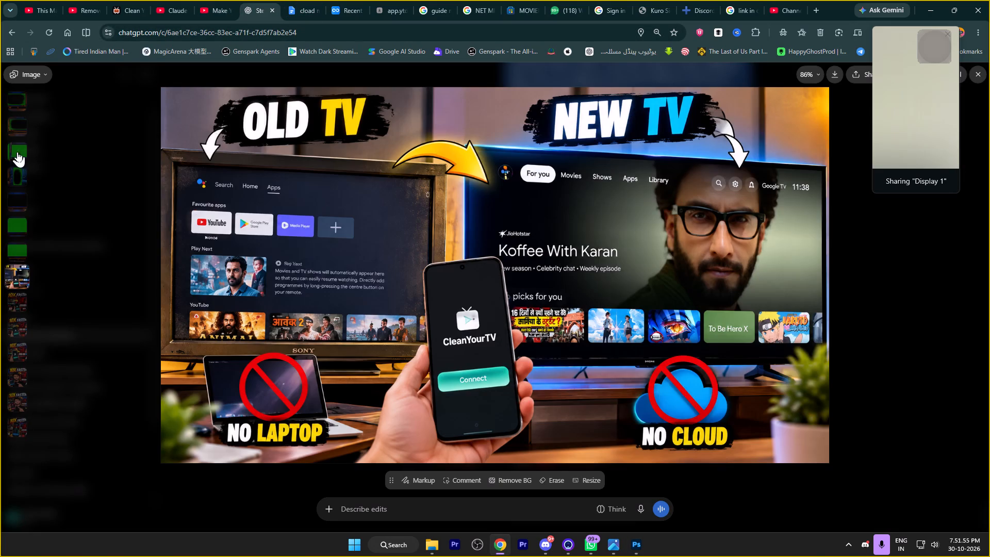
{"action": "key", "text": "Down"}
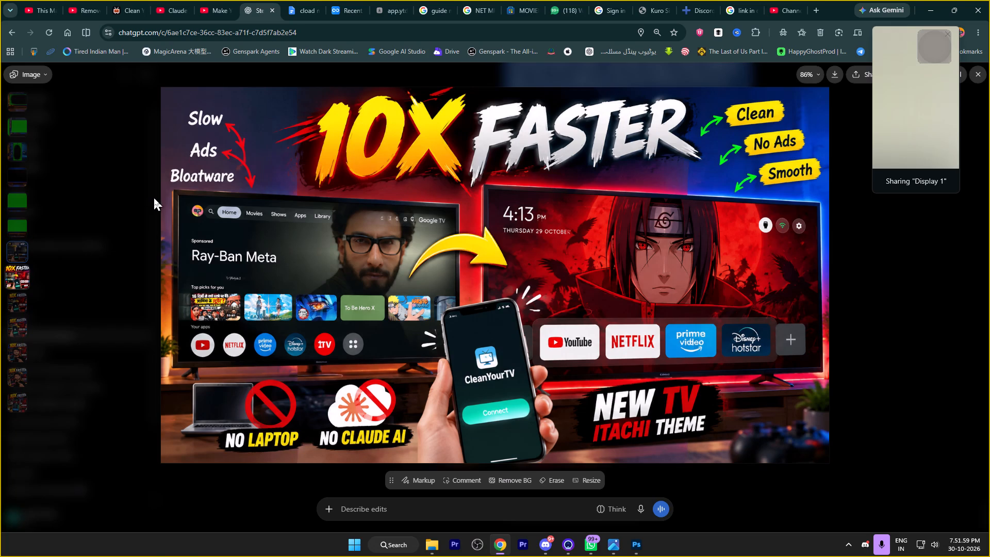
{"action": "key", "text": "Down"}
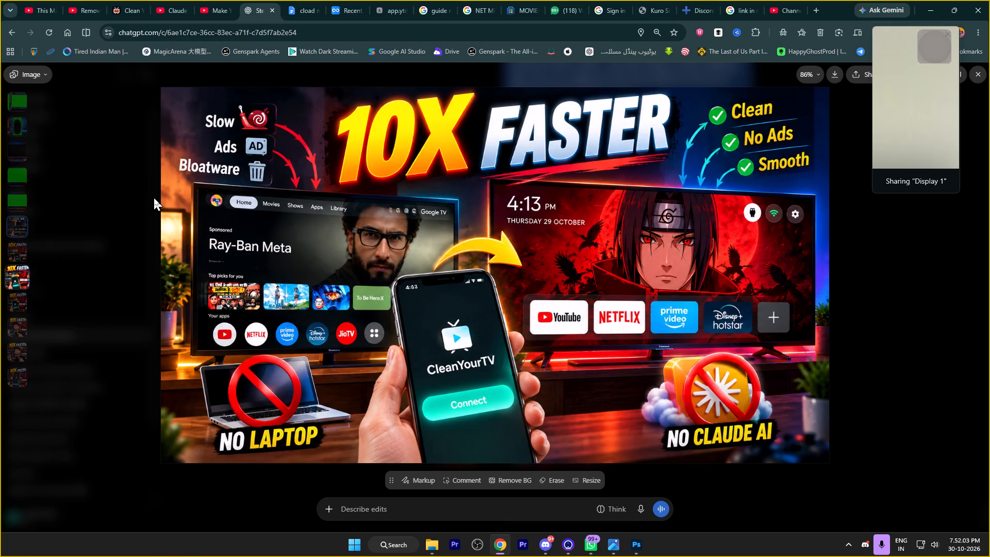
{"action": "key", "text": "Down"}
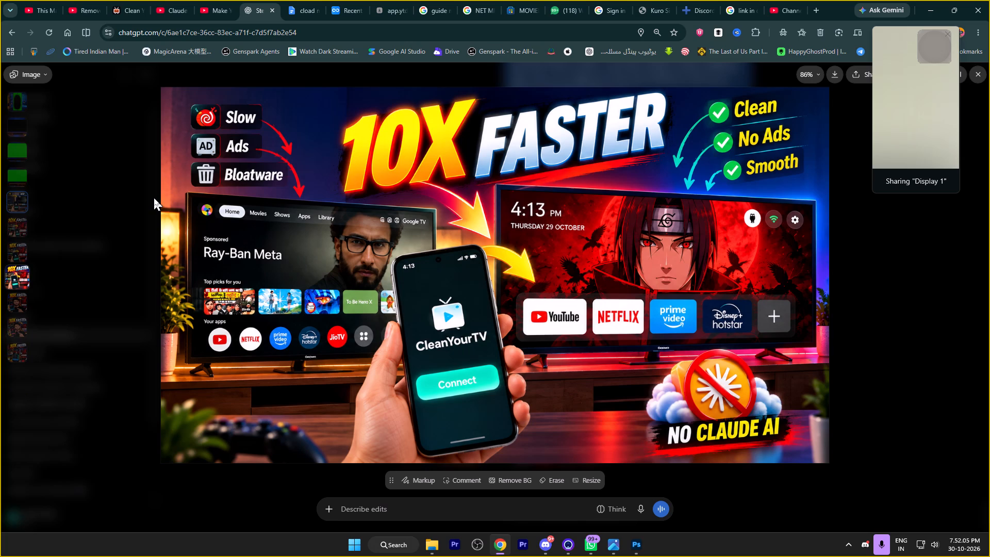
{"action": "key", "text": "Up"}
{"action": "key", "text": "Up"}
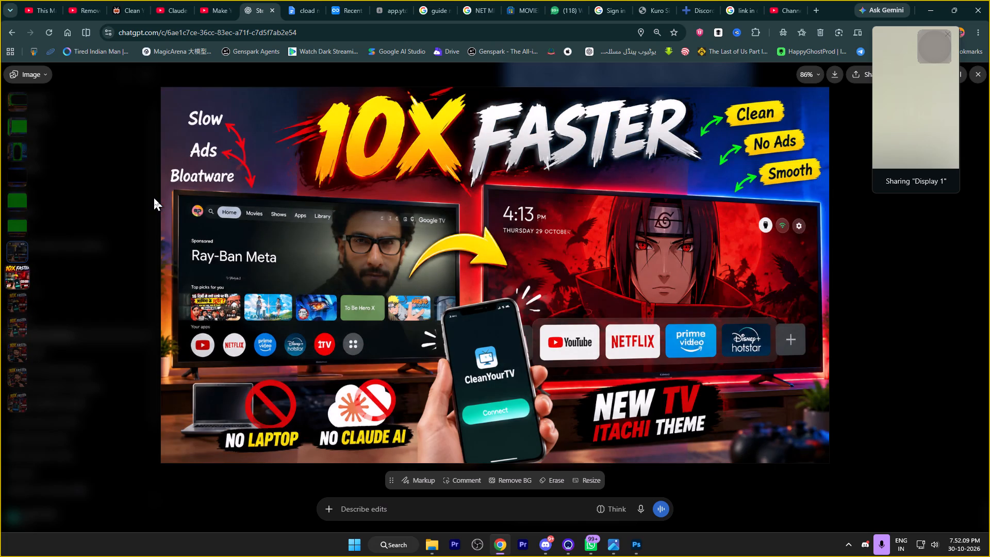
{"action": "key", "text": "Down"}
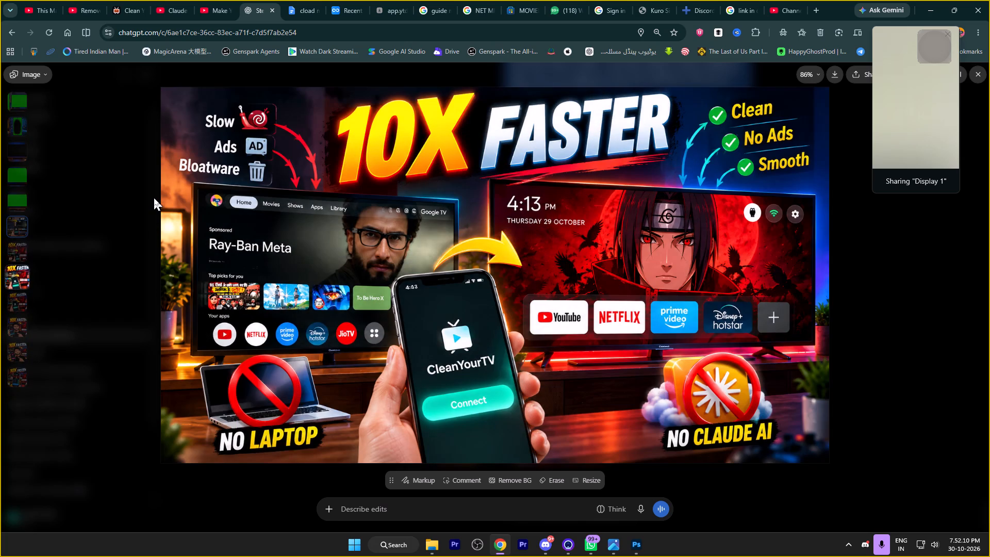
{"action": "key", "text": "Down"}
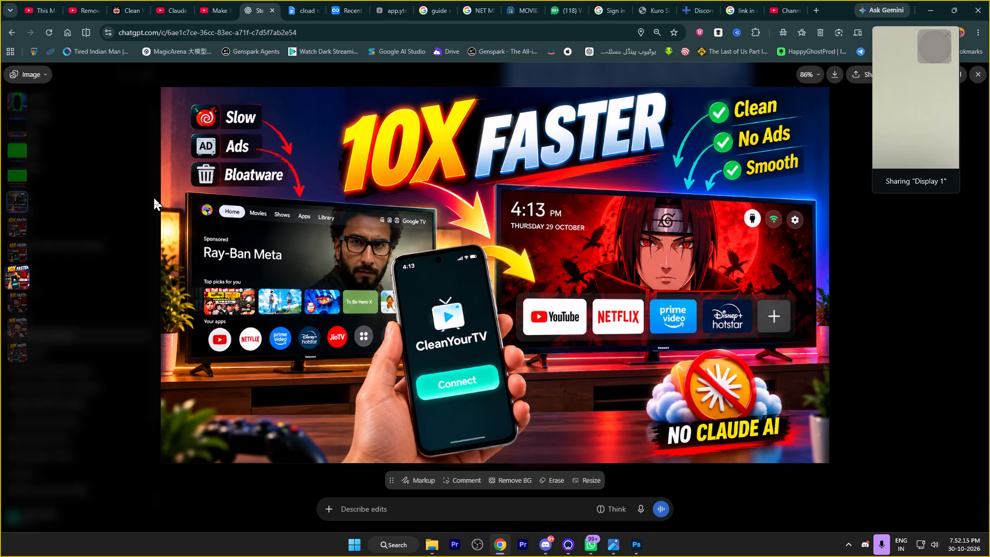
{"action": "key", "text": "Down"}
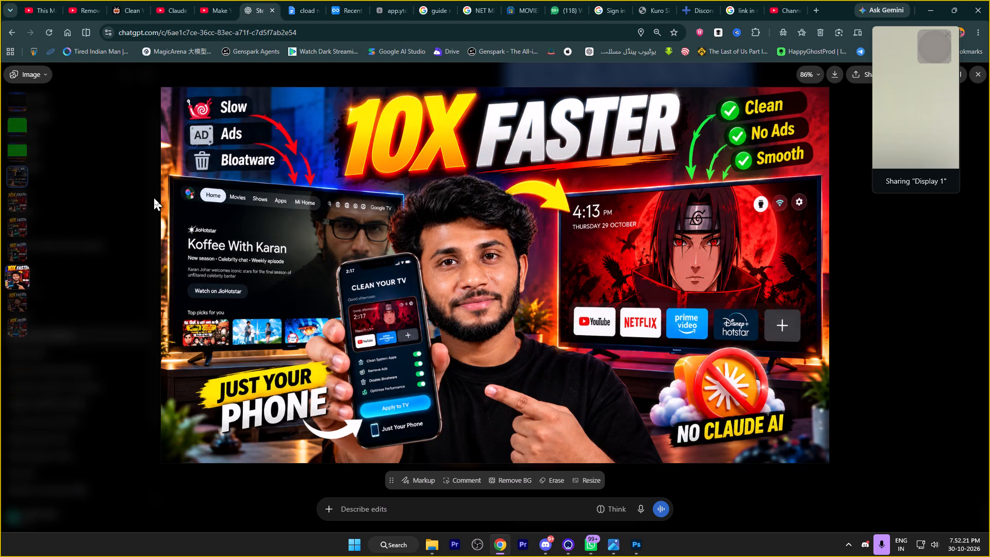
{"action": "key", "text": "Down"}
{"action": "key", "text": "Down"}
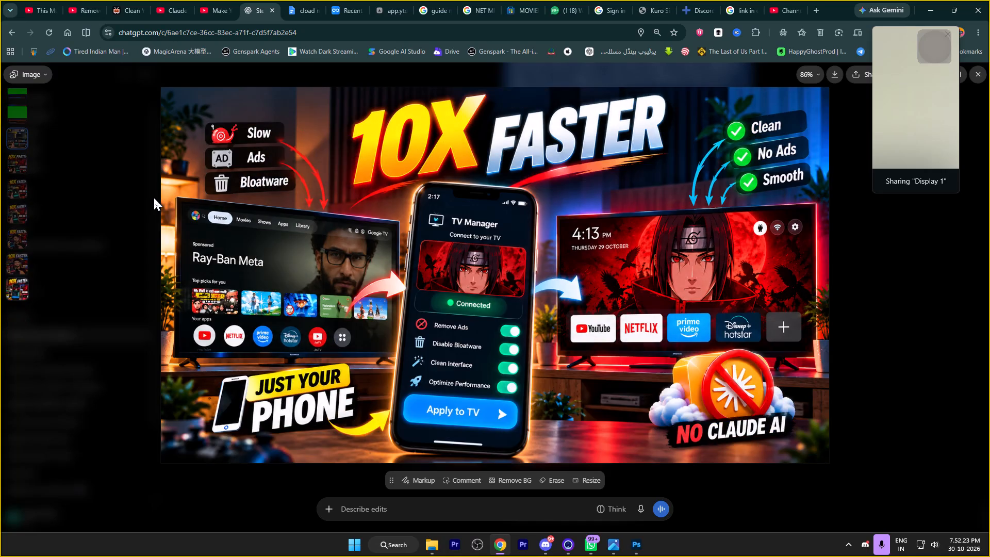
Compare the two 10X Faster thumbnail versions showing the man with a phone, finishing on the one with the Clean TV screen.
{"action": "key", "text": "Up"}
{"action": "key", "text": "Up"}
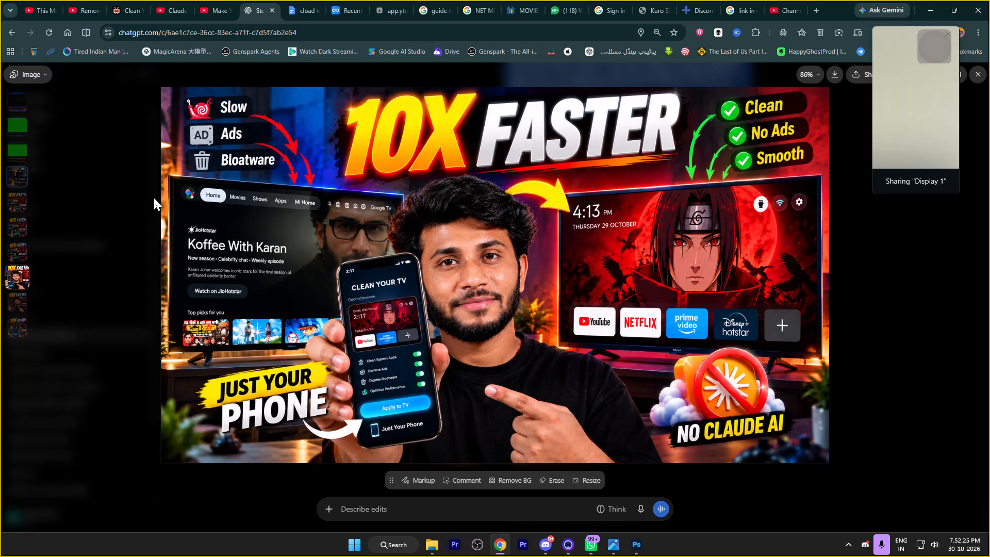
{"action": "key", "text": "Down"}
{"action": "key", "text": "Up"}
{"action": "key", "text": "Down"}
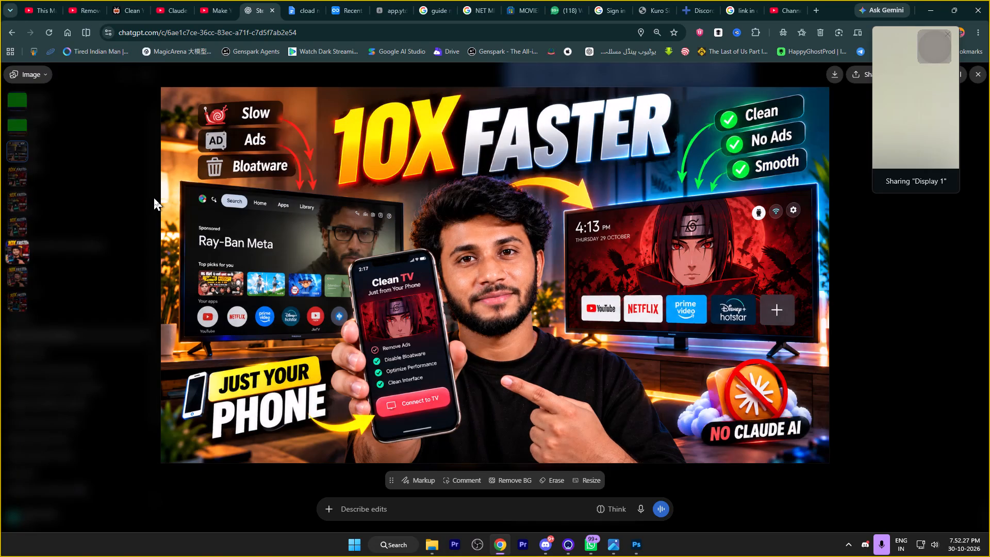
{"action": "key", "text": "Up"}
{"action": "key", "text": "Down"}
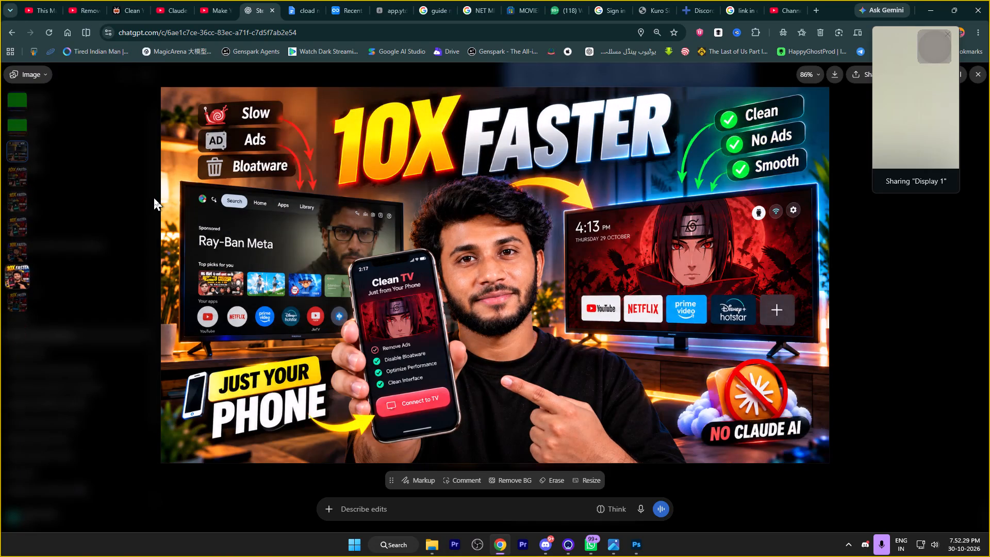
{"action": "key", "text": "Up"}
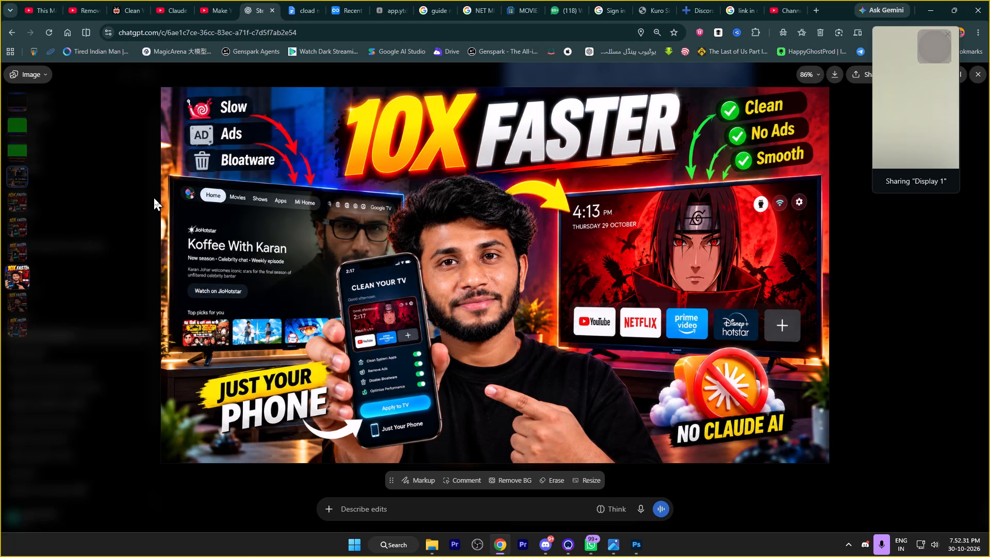
{"action": "key", "text": "Down"}
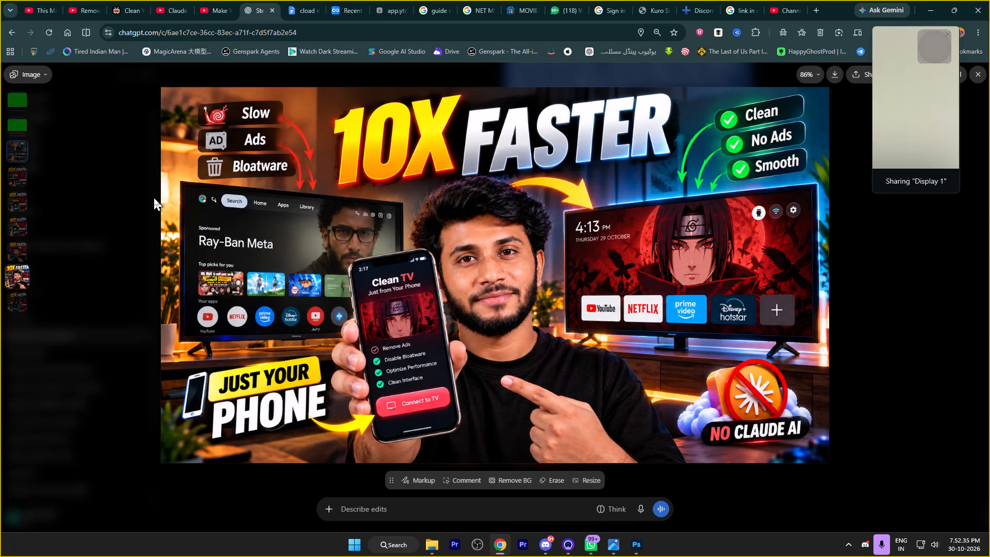
Flip through the open reference tabs about making an Android TV cleaner and faster.
{"action": "left_click", "coordinate": [40, 10]}
{"action": "key", "text": "ctrl+Tab"}
{"action": "key", "text": "ctrl+Tab"}
{"action": "key", "text": "ctrl+Tab"}
{"action": "key", "text": "ctrl+Tab"}
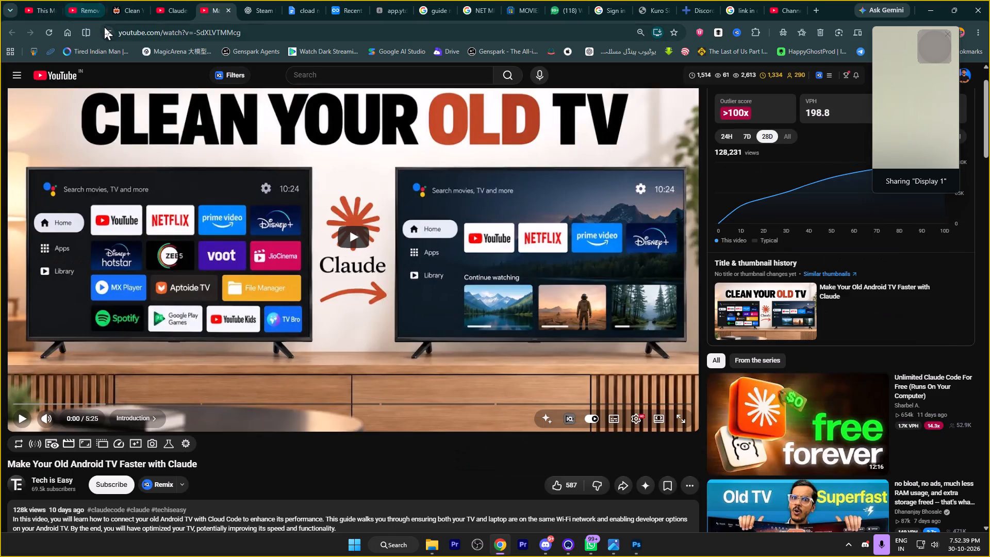
{"action": "key", "text": "ctrl+shift+Tab"}
Open the details of the private "tv vv" video in YouTube Studio and review its settings down to the Tags section.
{"action": "left_click", "coordinate": [792, 12]}
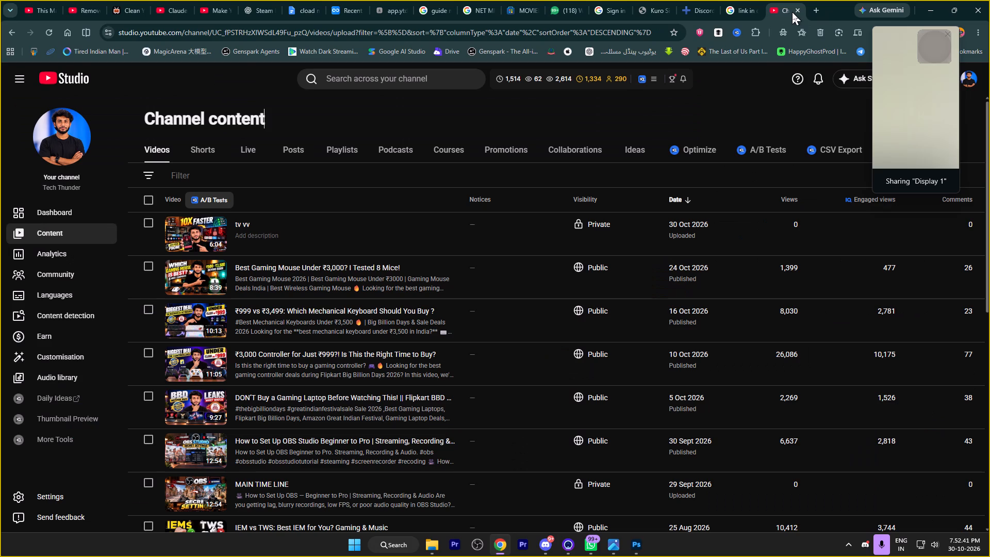
{"action": "left_click", "coordinate": [235, 242]}
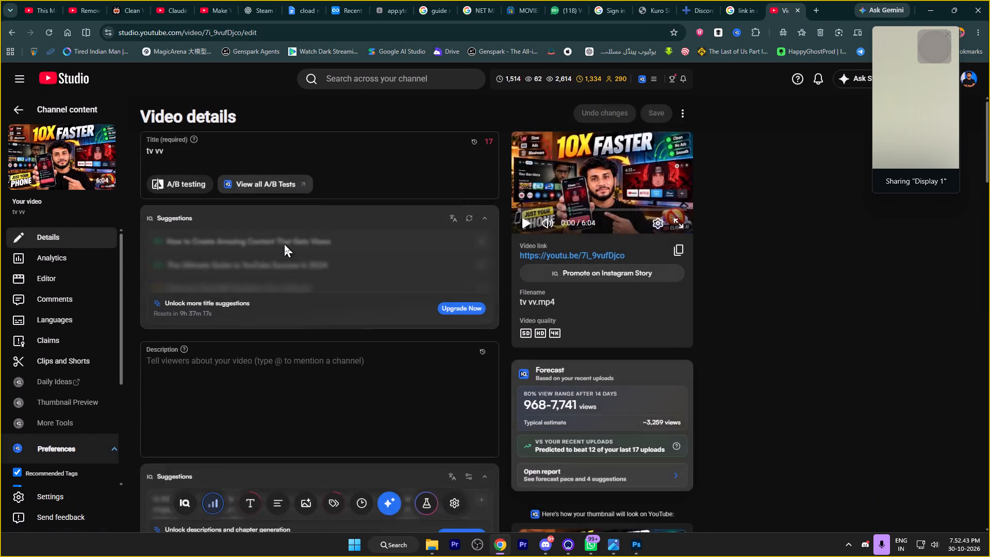
{"action": "scroll", "coordinate": [284, 245], "scroll_direction": "down", "scroll_amount": 3}
{"action": "left_click", "coordinate": [286, 256]}
{"action": "scroll", "coordinate": [295, 255], "scroll_direction": "down", "scroll_amount": 6}
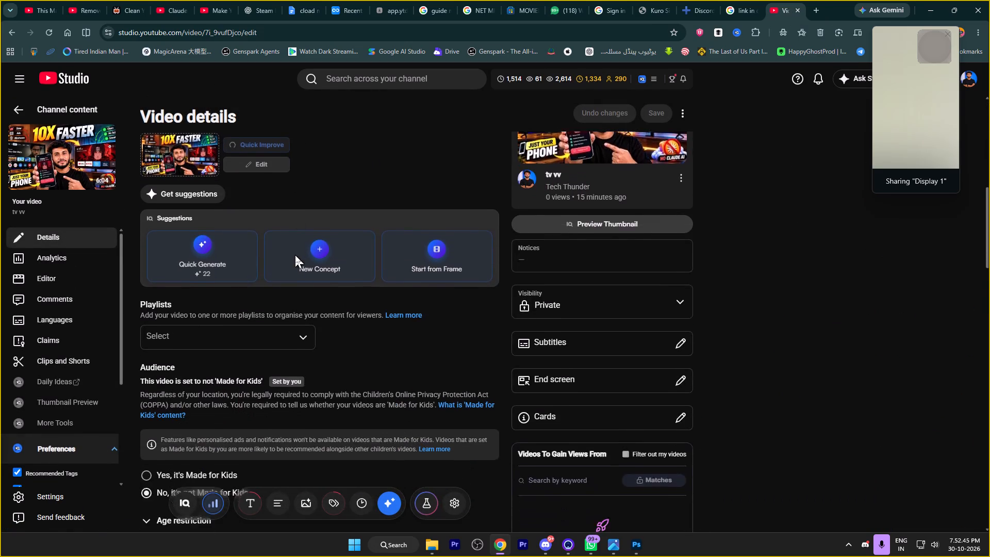
{"action": "scroll", "coordinate": [295, 255], "scroll_direction": "down", "scroll_amount": 5}
{"action": "scroll", "coordinate": [235, 301], "scroll_direction": "down", "scroll_amount": 2}
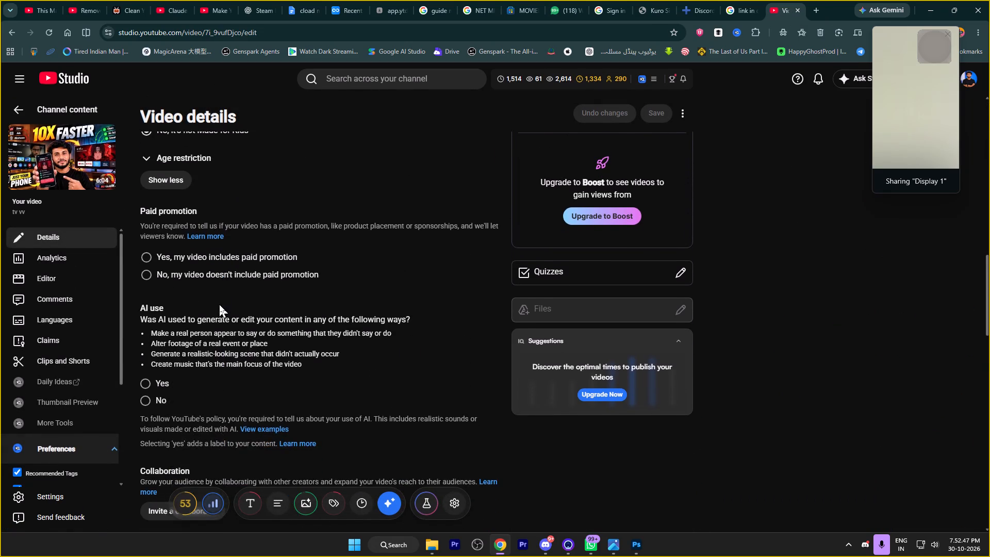
{"action": "scroll", "coordinate": [218, 305], "scroll_direction": "down", "scroll_amount": 3}
{"action": "scroll", "coordinate": [259, 324], "scroll_direction": "down", "scroll_amount": 5}
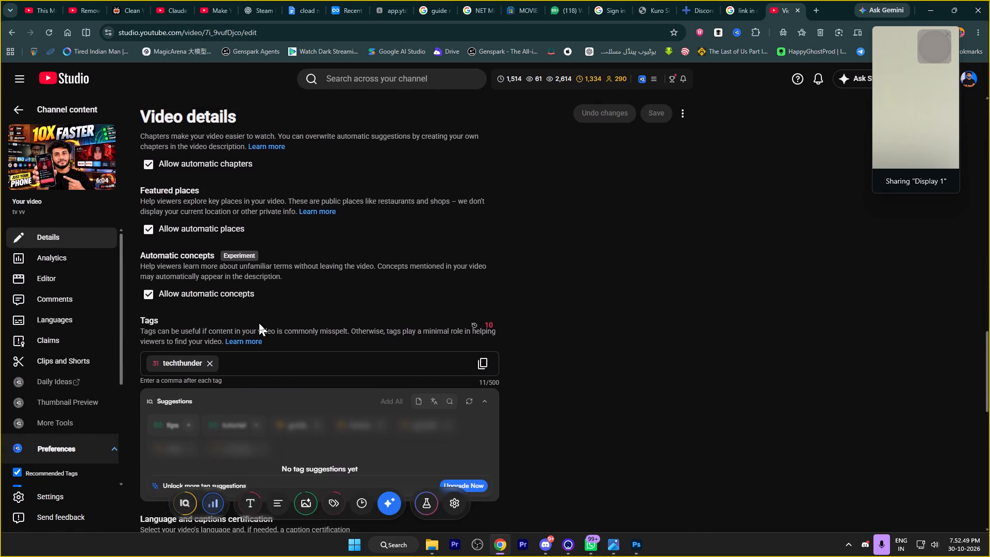
{"action": "scroll", "coordinate": [259, 323], "scroll_direction": "down", "scroll_amount": 3}
{"action": "scroll", "coordinate": [257, 307], "scroll_direction": "up", "scroll_amount": 2}
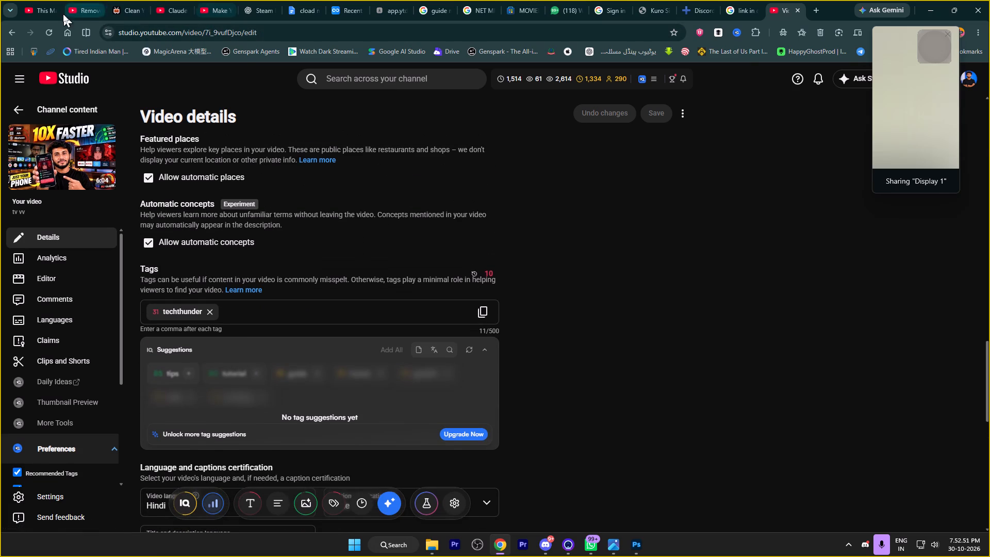
Copy the web address of Beebom's "This Makes Any Android TV 10x Faster!" video.
{"action": "left_click", "coordinate": [31, 12]}
{"action": "left_click", "coordinate": [195, 33]}
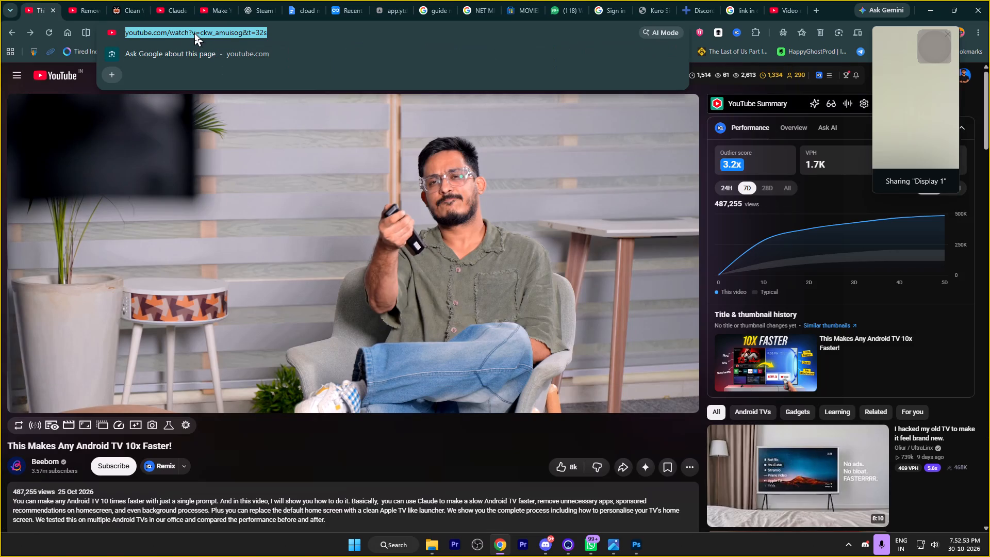
{"action": "key", "text": "ctrl+c"}
Search Google for "TAG EXTRATOR" in a new tab and open TunePocket's free YouTube Tags Extractor / Inspector.
{"action": "key", "text": "ctrl+t"}
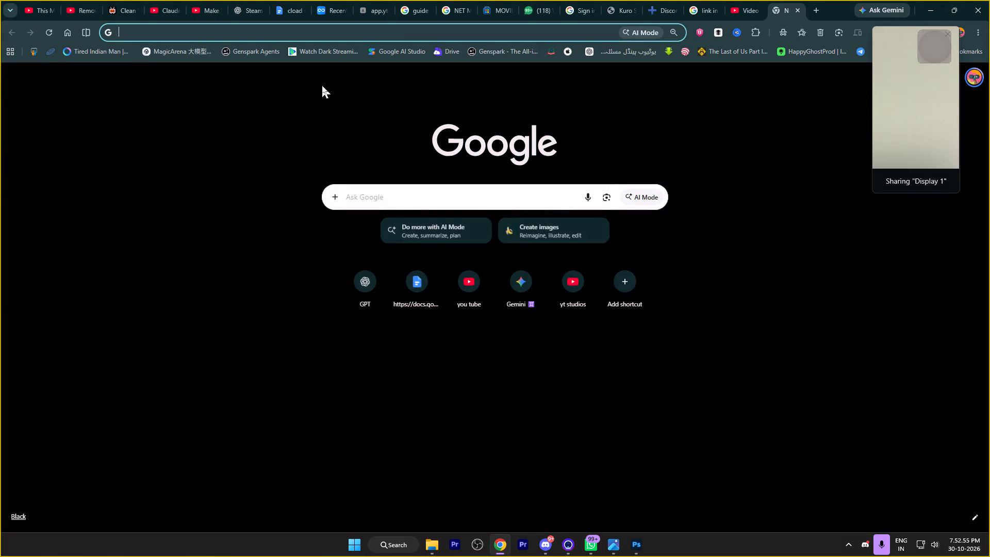
{"action": "type", "text": "TAG EXTRATOR"}
{"action": "key", "text": "space"}
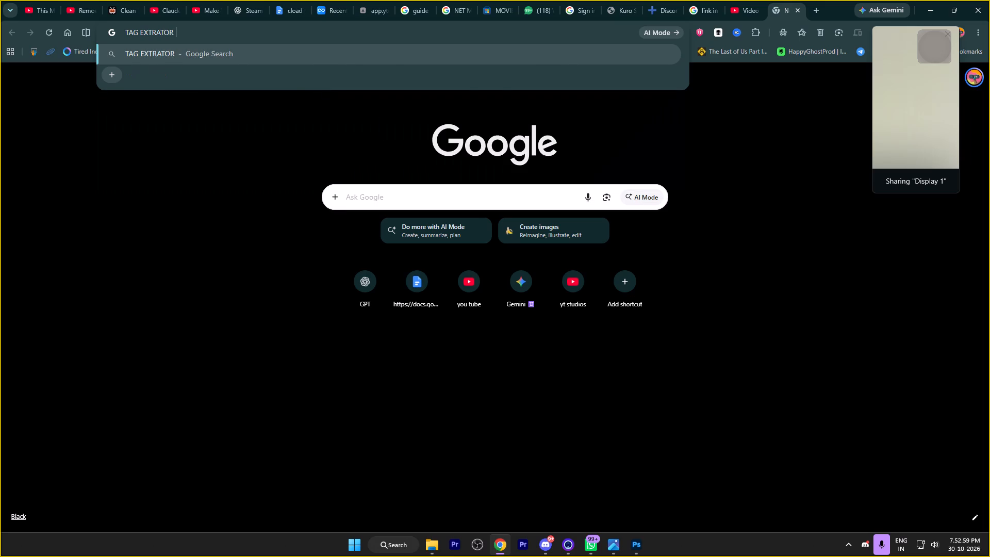
{"action": "key", "text": "Return"}
{"action": "left_click", "coordinate": [278, 156]}
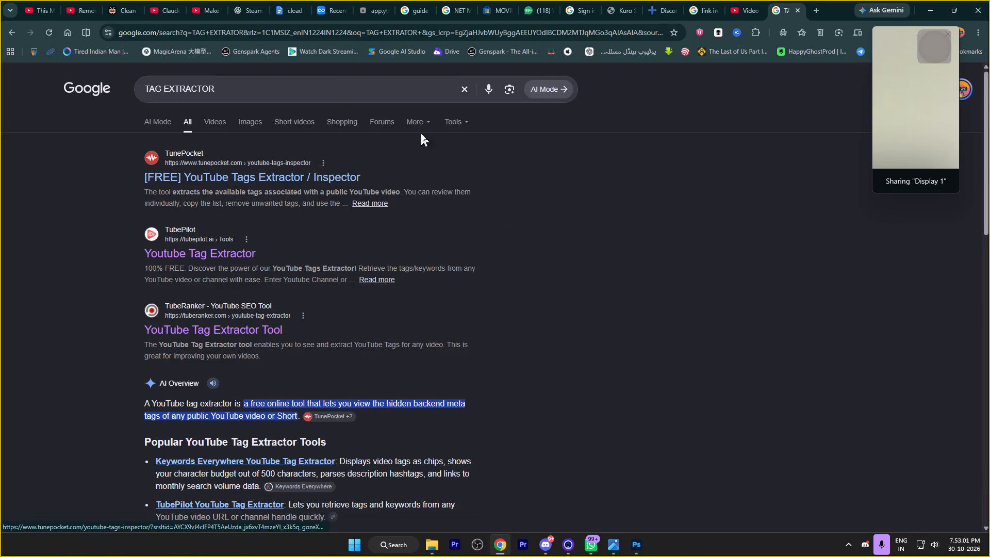
{"action": "left_click", "coordinate": [322, 174]}
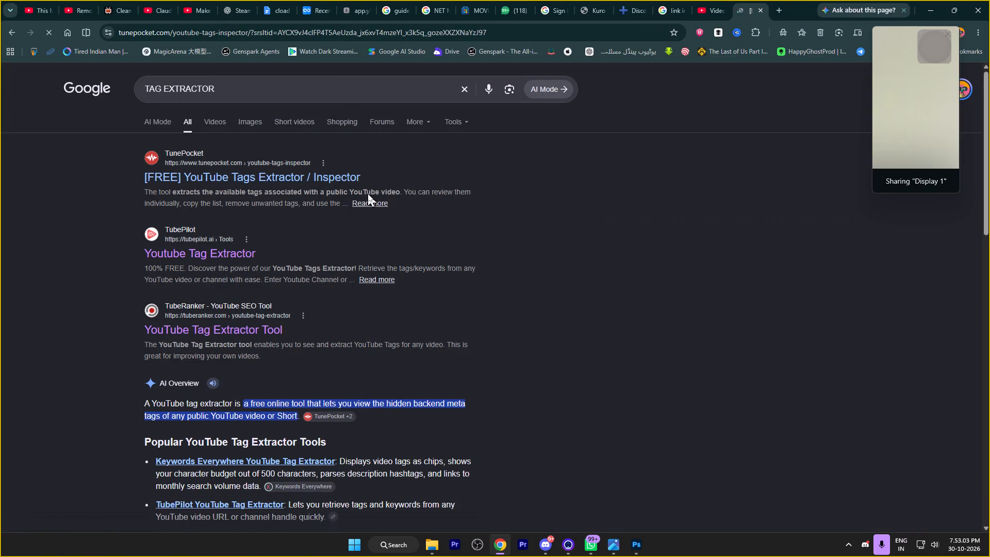
Extract the tags from the copied Beebom video address and copy the complete tag list to the clipboard.
{"action": "left_click", "coordinate": [487, 225]}
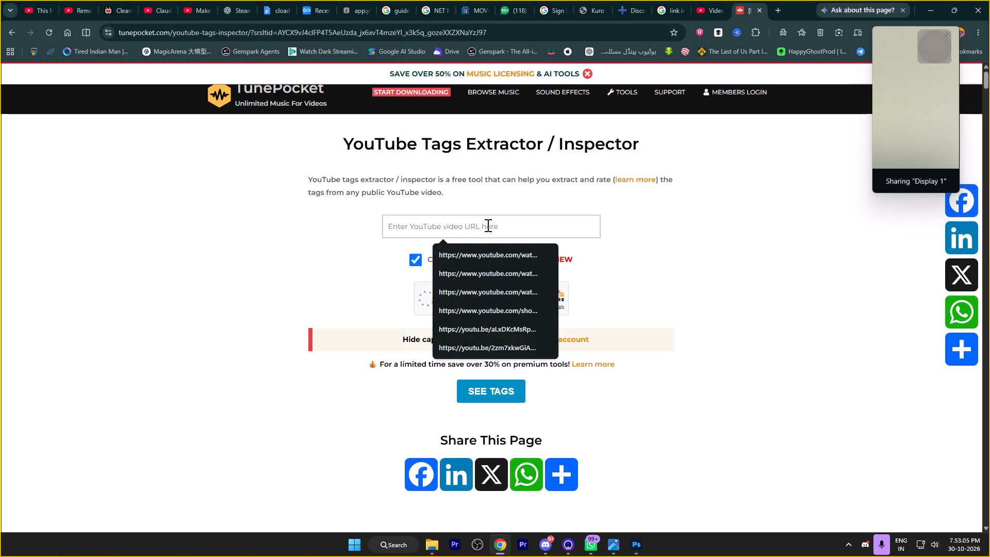
{"action": "key", "text": "ctrl+v"}
{"action": "left_click", "coordinate": [683, 209]}
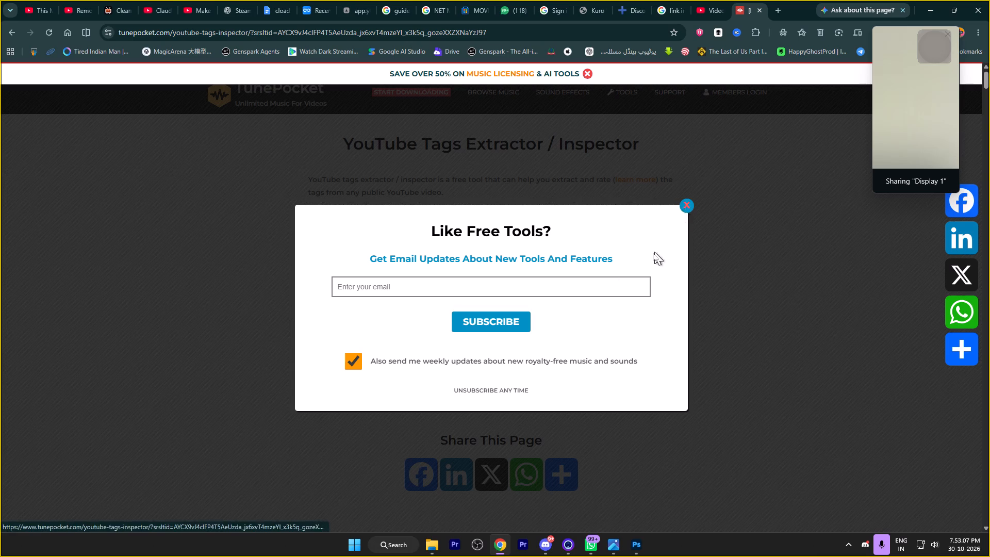
{"action": "left_click", "coordinate": [497, 390]}
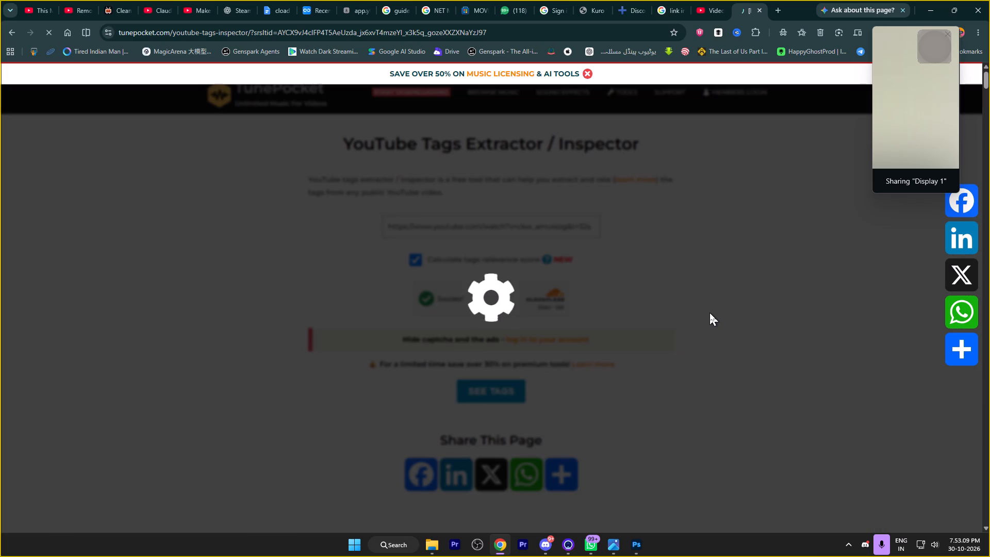
{"action": "middle_click", "coordinate": [726, 274]}
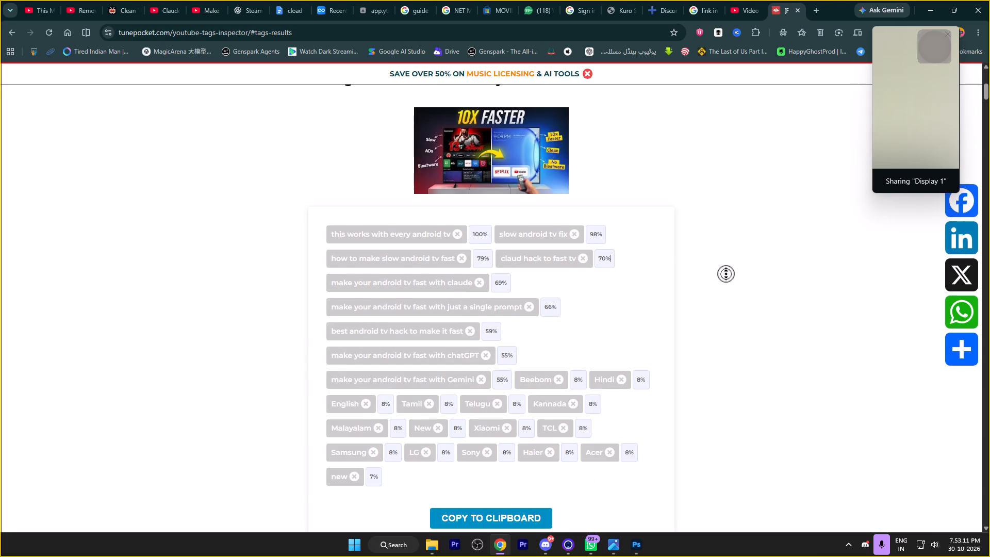
{"action": "left_click", "coordinate": [723, 294]}
{"action": "left_click", "coordinate": [514, 497]}
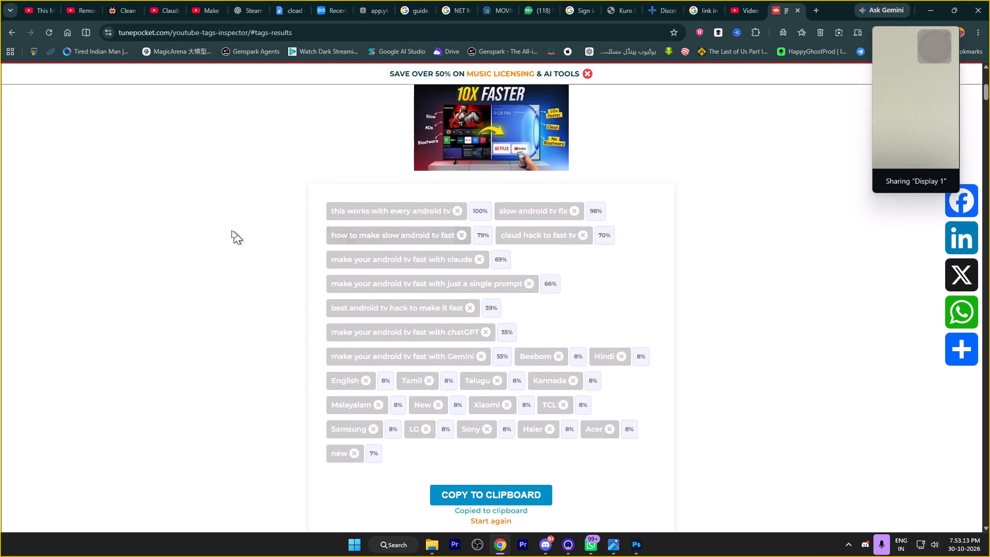
Paste the copied tags into the Tags field of the "tv vv" video in YouTube Studio.
{"action": "left_click", "coordinate": [63, 7]}
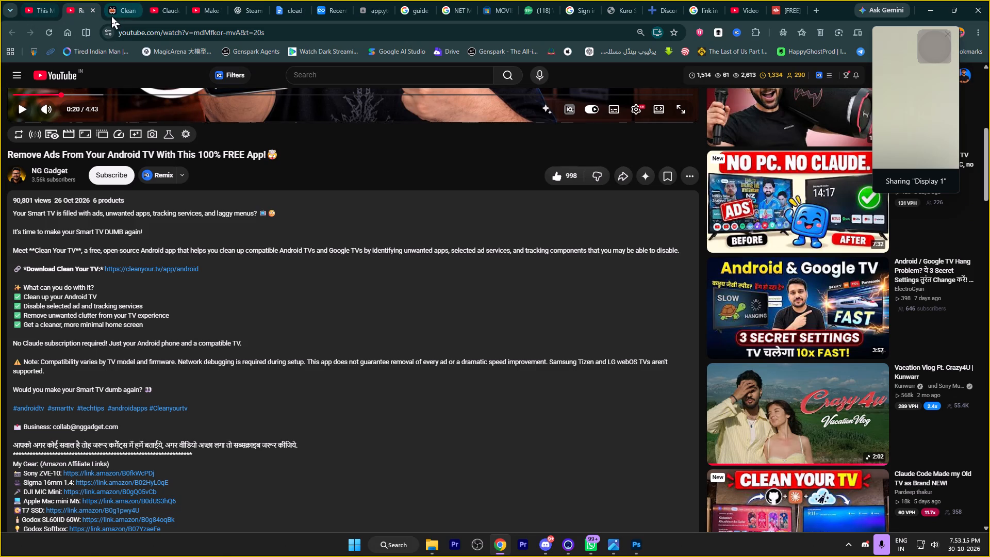
{"action": "left_click", "coordinate": [745, 8]}
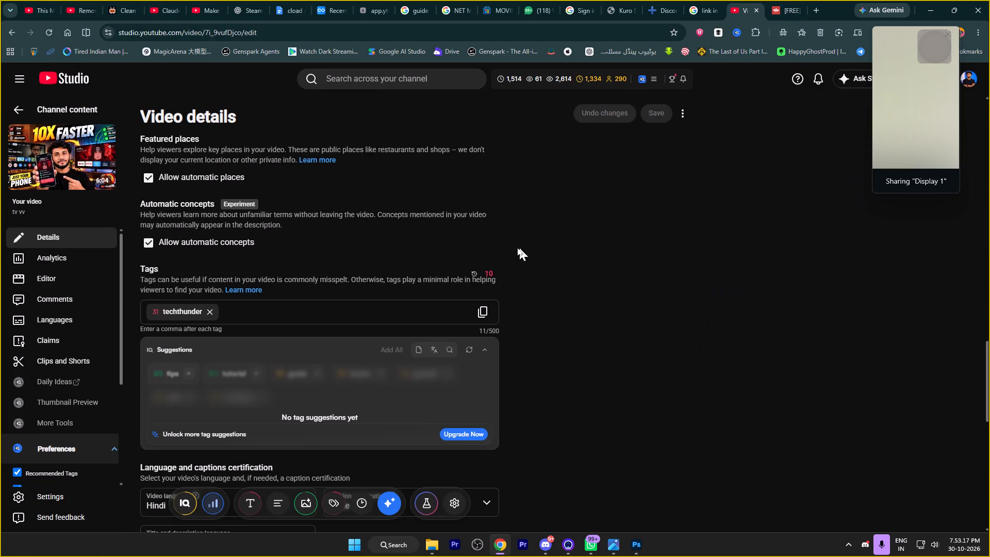
{"action": "left_click", "coordinate": [396, 318]}
{"action": "key", "text": "ctrl+v"}
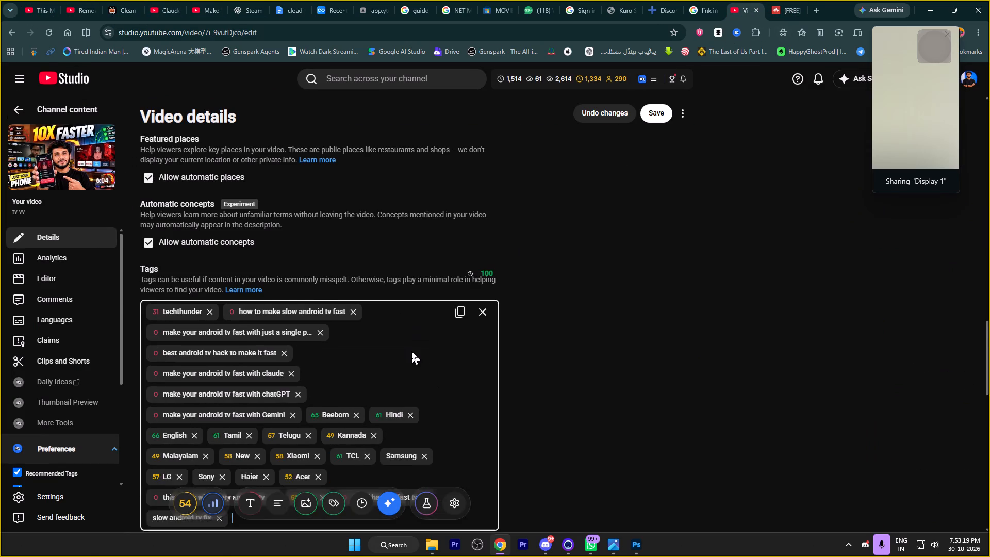
Remove the Samsung, Haier, Acer, lowercase "new" and LG tags from the video's tag list.
{"action": "scroll", "coordinate": [411, 351], "scroll_direction": "down", "scroll_amount": 2}
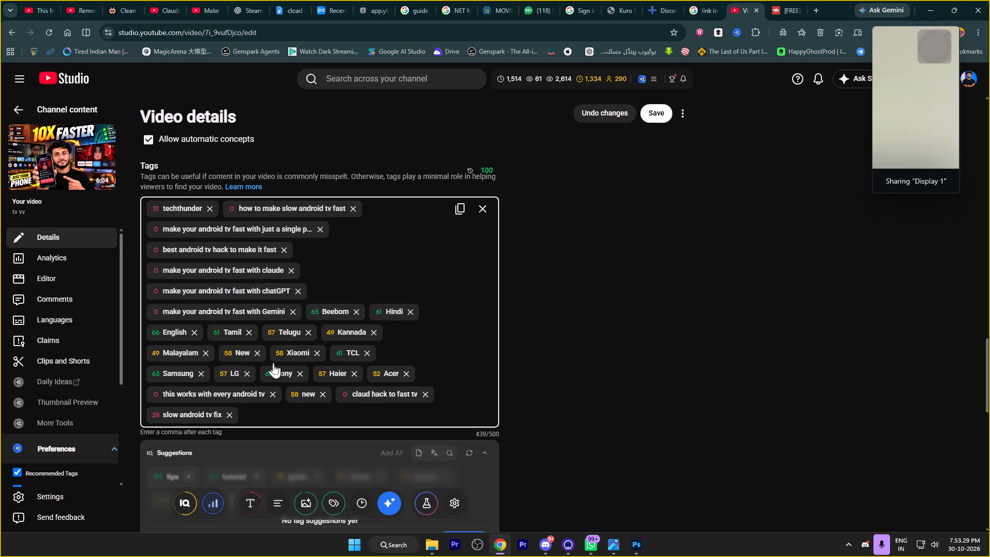
{"action": "left_click", "coordinate": [200, 375]}
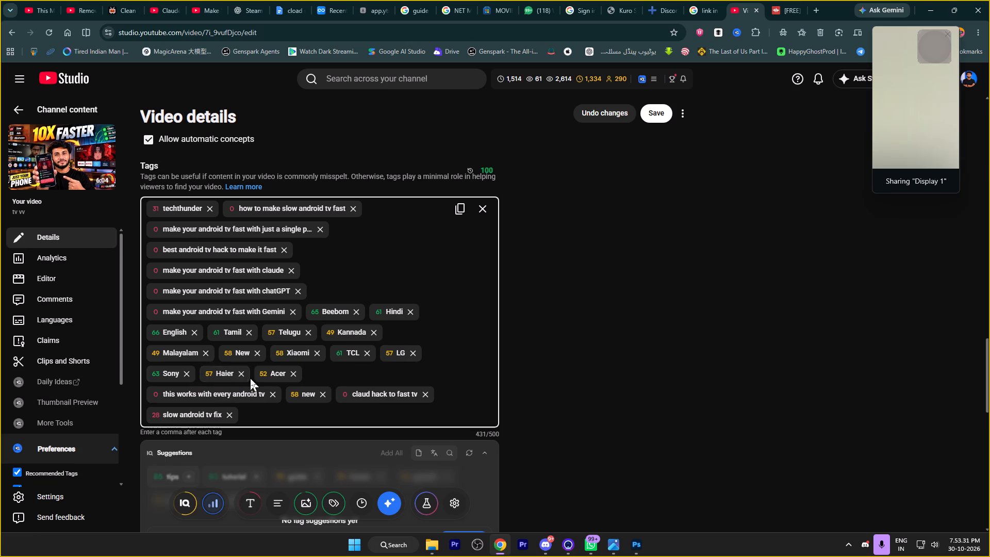
{"action": "left_click", "coordinate": [240, 375]}
{"action": "left_click", "coordinate": [245, 376]}
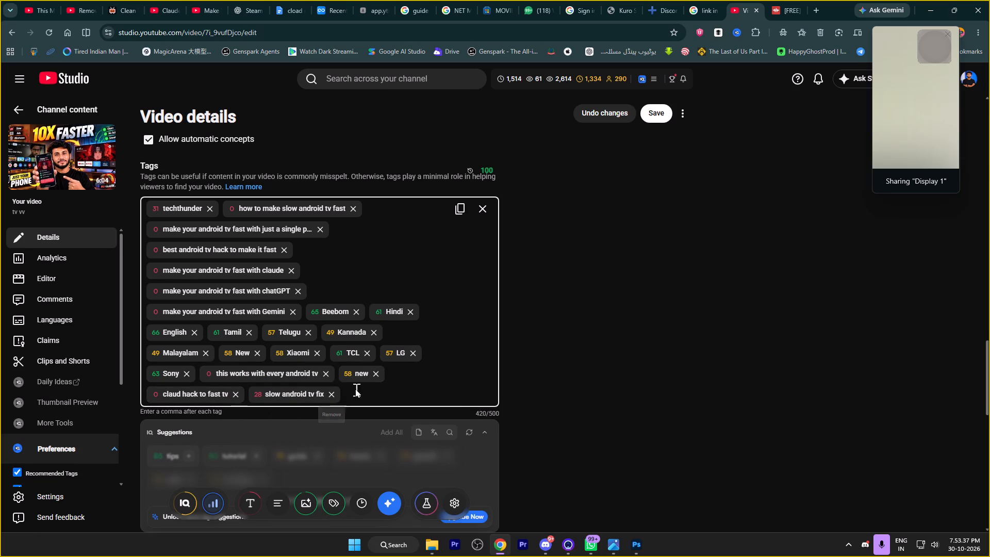
{"action": "left_click", "coordinate": [379, 374]}
{"action": "left_click", "coordinate": [417, 355]}
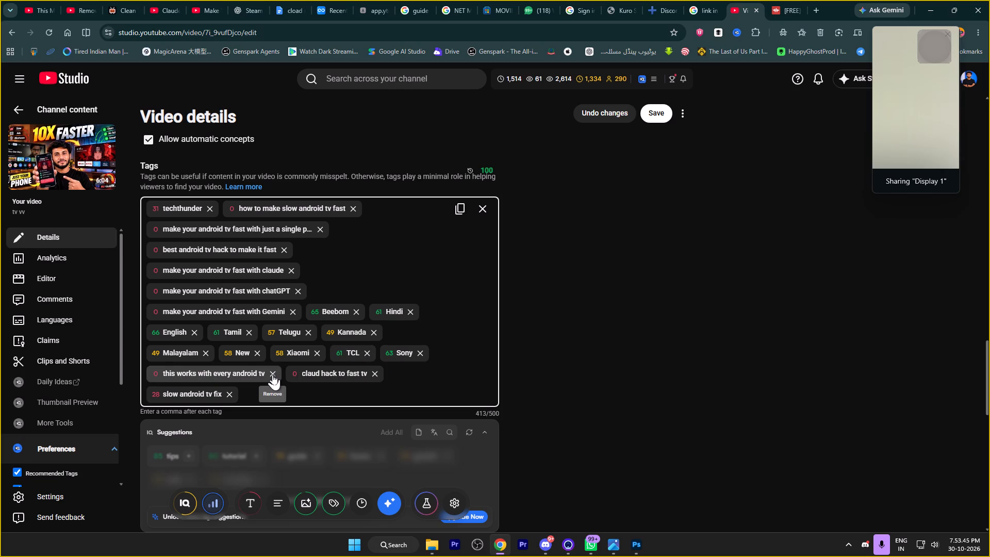
Remove the Kannada, Telugu, Tamil, Hindi and Sony tags and save the video's changes.
{"action": "left_click", "coordinate": [376, 335]}
{"action": "left_click", "coordinate": [306, 336]}
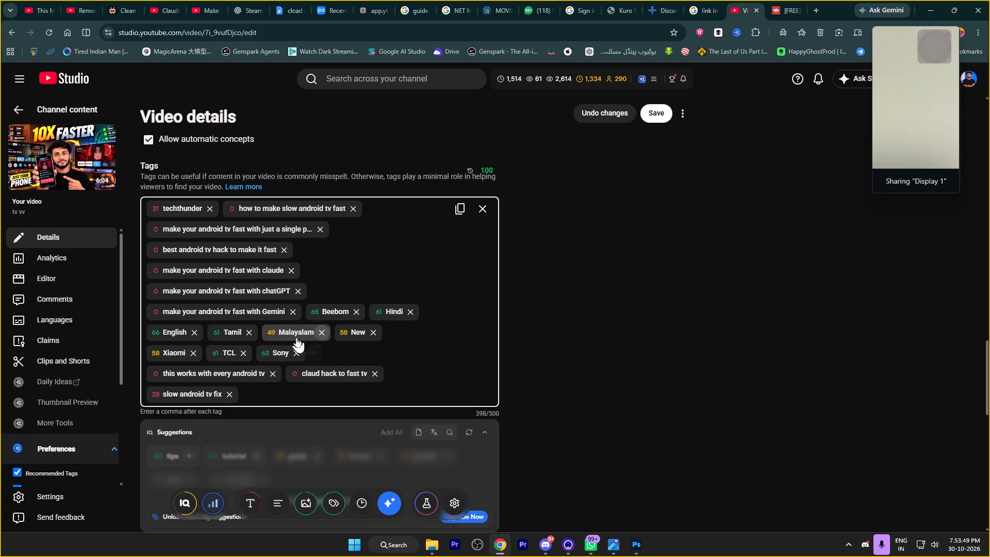
{"action": "left_click", "coordinate": [254, 334]}
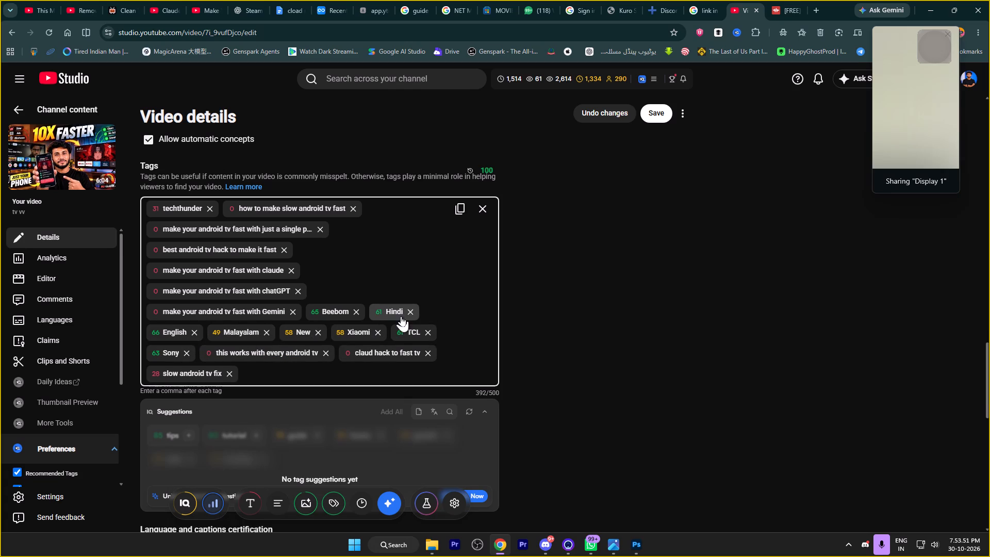
{"action": "left_click", "coordinate": [408, 315]}
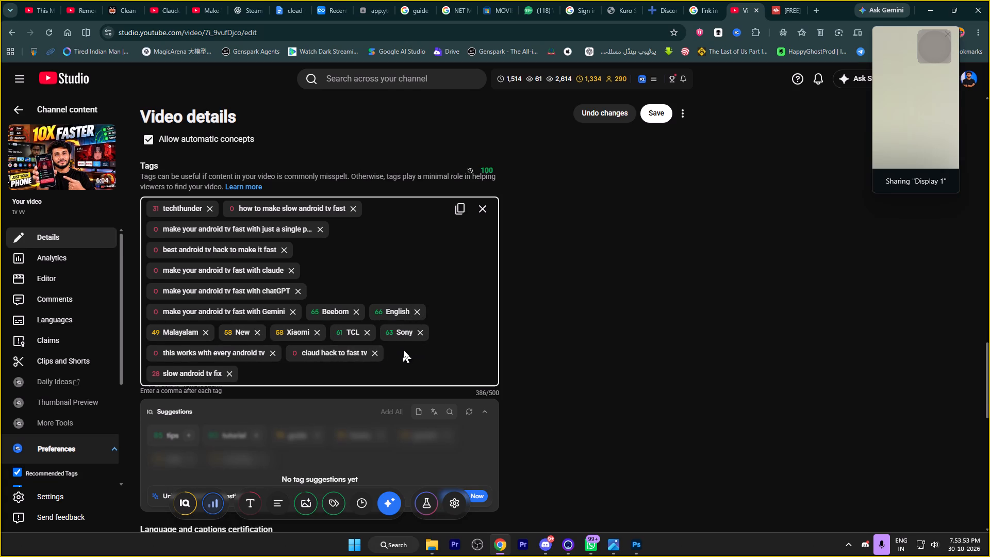
{"action": "left_click", "coordinate": [420, 334]}
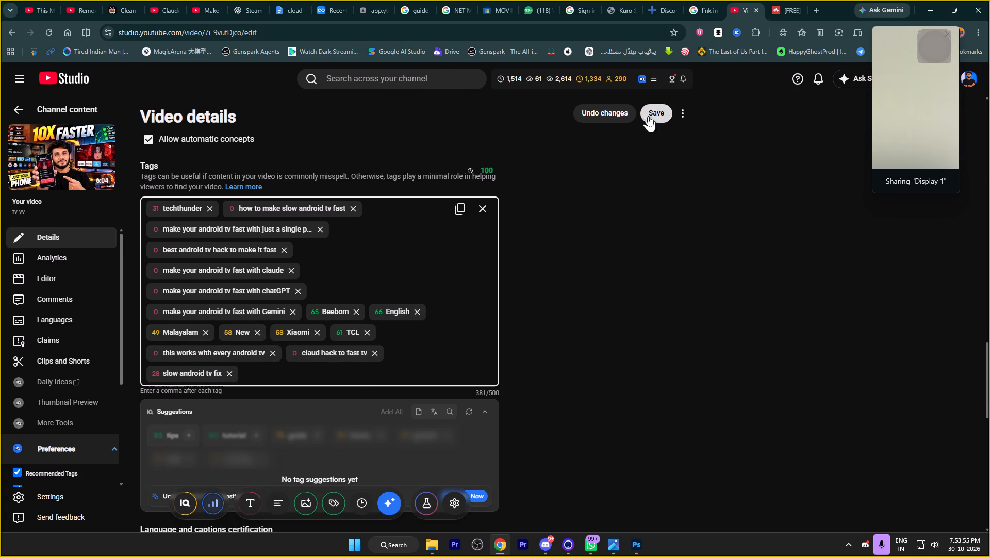
{"action": "left_click", "coordinate": [660, 109]}
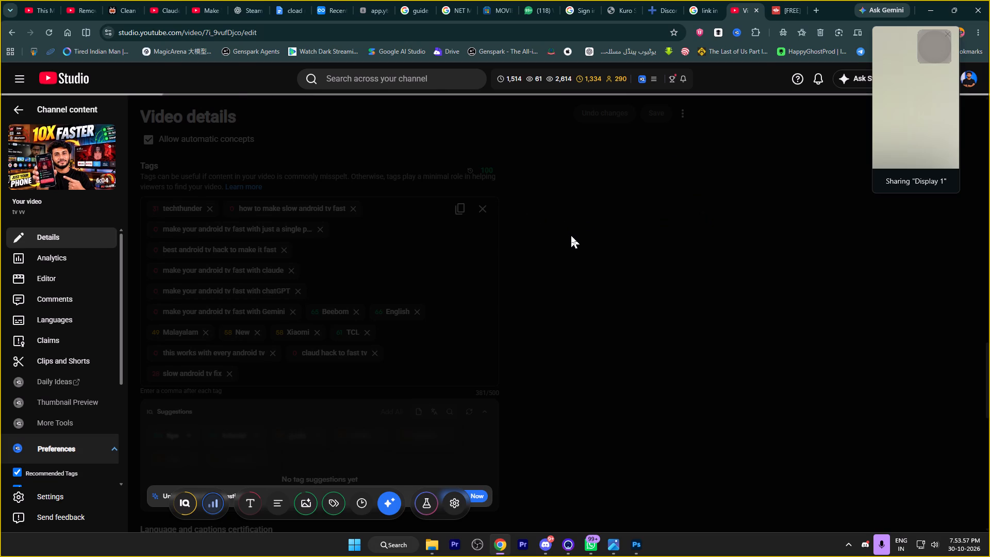
Review the video's details from the title and description through the thumbnail and forecast back down to the Tags section.
{"action": "scroll", "coordinate": [594, 241], "scroll_direction": "up", "scroll_amount": 20}
{"action": "scroll", "coordinate": [594, 241], "scroll_direction": "up", "scroll_amount": 1}
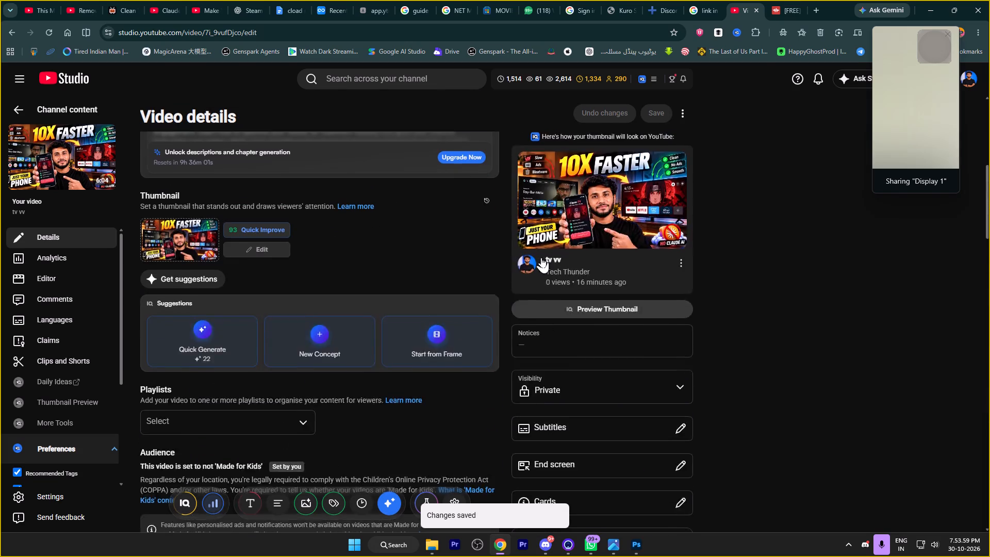
{"action": "scroll", "coordinate": [541, 257], "scroll_direction": "up", "scroll_amount": 11}
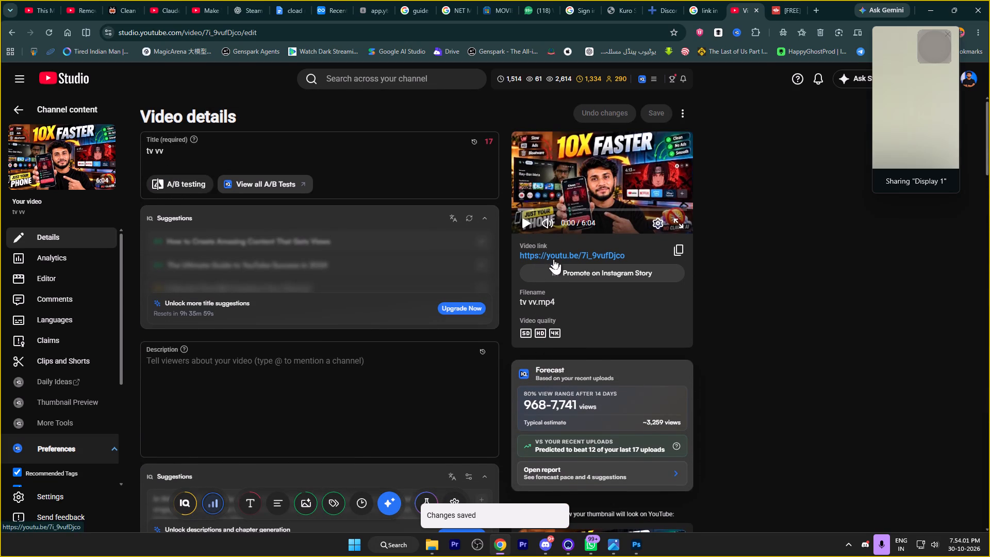
{"action": "scroll", "coordinate": [554, 257], "scroll_direction": "up", "scroll_amount": 3}
{"action": "scroll", "coordinate": [644, 277], "scroll_direction": "down", "scroll_amount": 3}
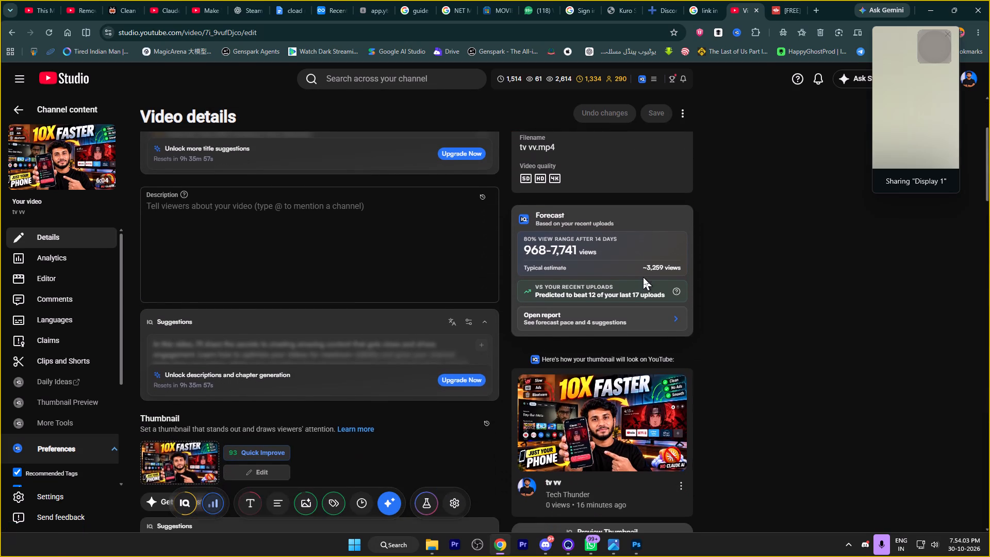
{"action": "scroll", "coordinate": [642, 275], "scroll_direction": "down", "scroll_amount": 15}
{"action": "scroll", "coordinate": [638, 267], "scroll_direction": "down", "scroll_amount": 8}
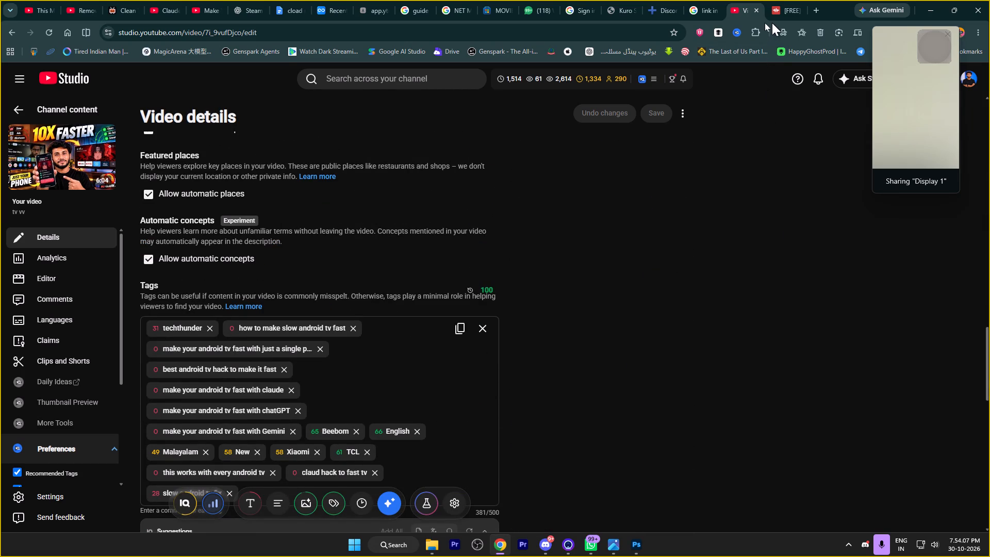
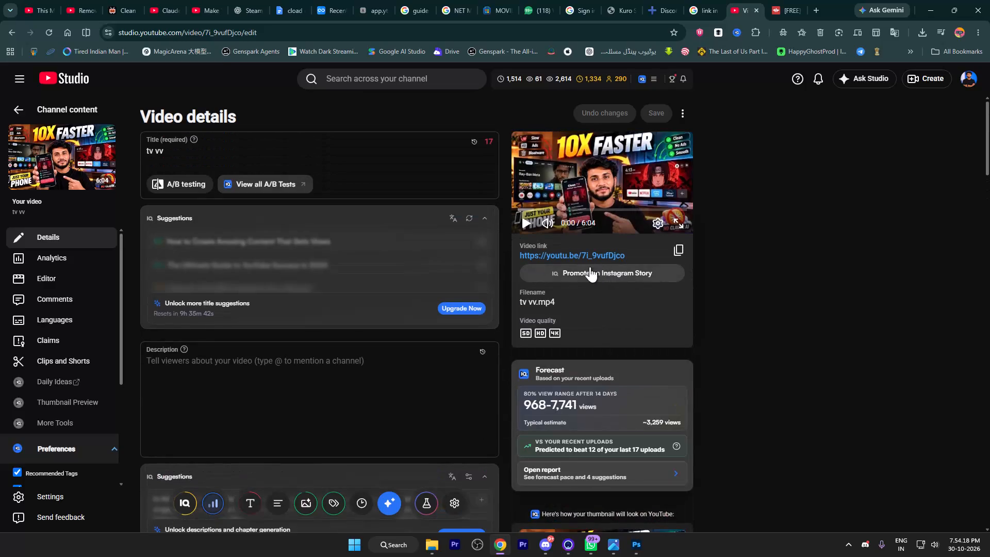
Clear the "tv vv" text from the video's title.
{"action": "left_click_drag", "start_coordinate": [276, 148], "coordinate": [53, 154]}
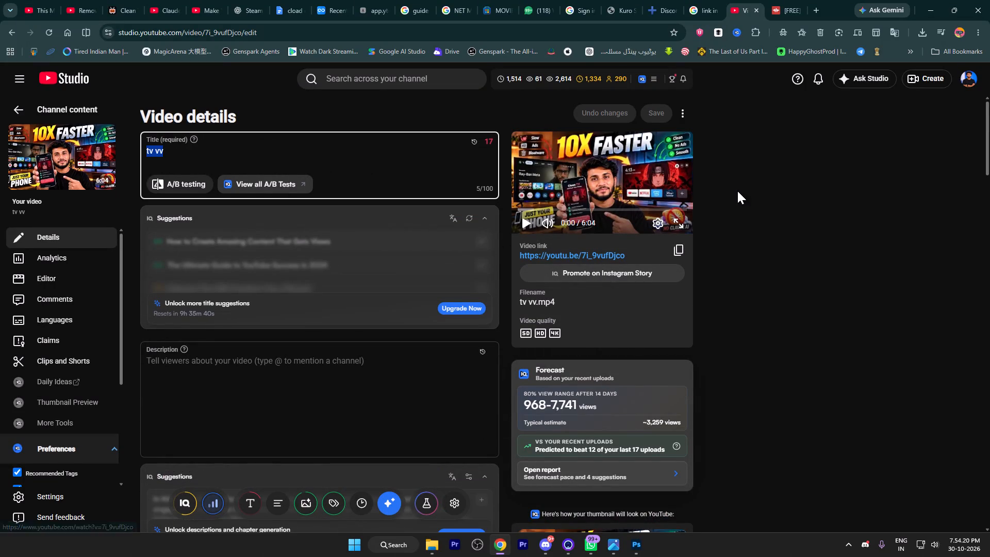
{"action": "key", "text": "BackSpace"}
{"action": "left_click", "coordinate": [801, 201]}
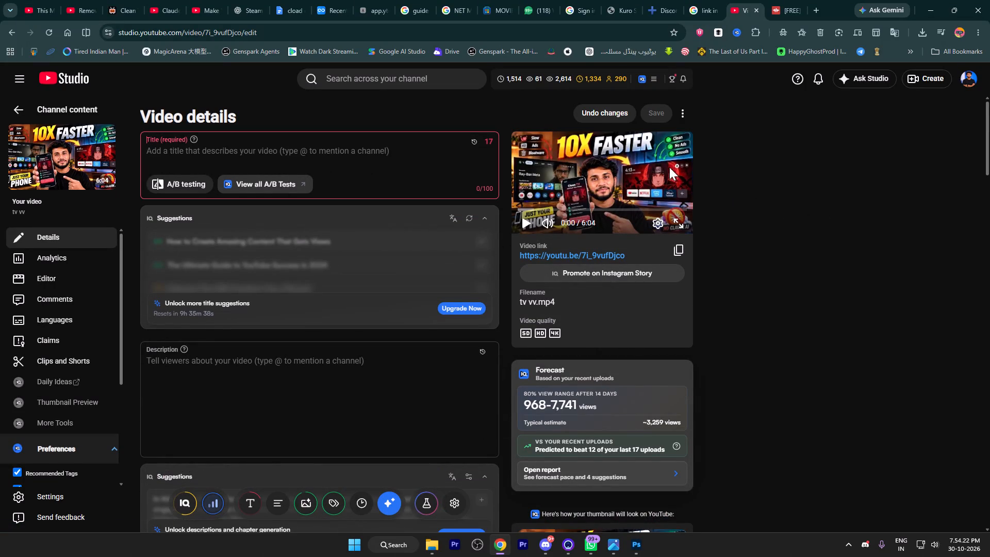
{"action": "left_click", "coordinate": [250, 18]}
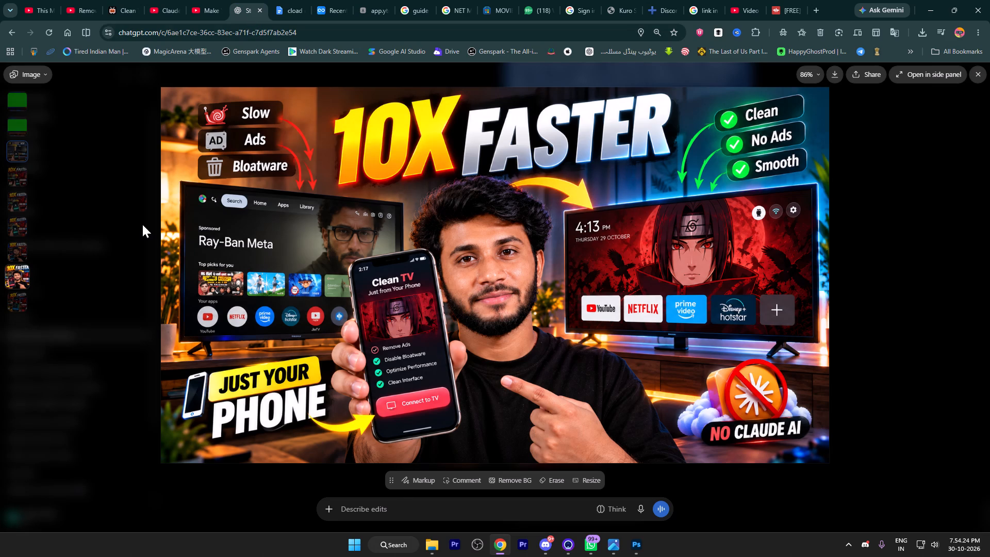
{"action": "left_click", "coordinate": [109, 226]}
{"action": "left_click", "coordinate": [402, 512]}
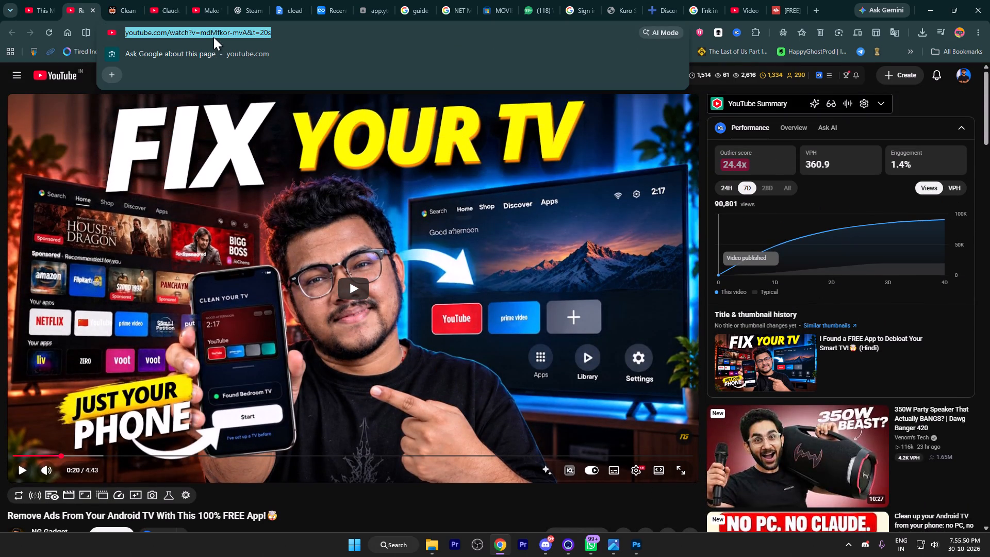
{"action": "key", "text": "ctrl+c"}
Extract the tags of the copied video link with TunePocket's YouTube Tags Extractor and copy them all to the clipboard.
{"action": "left_click", "coordinate": [777, 4]}
{"action": "left_click_drag", "start_coordinate": [630, 177], "coordinate": [631, 172]}
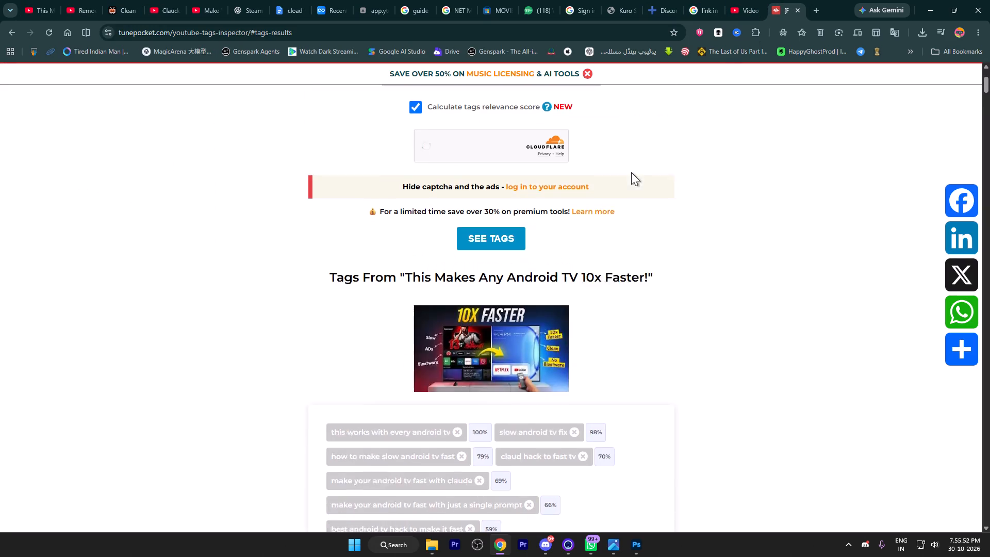
{"action": "left_click_drag", "start_coordinate": [631, 172], "coordinate": [631, 173]}
{"action": "triple_click", "coordinate": [498, 235]}
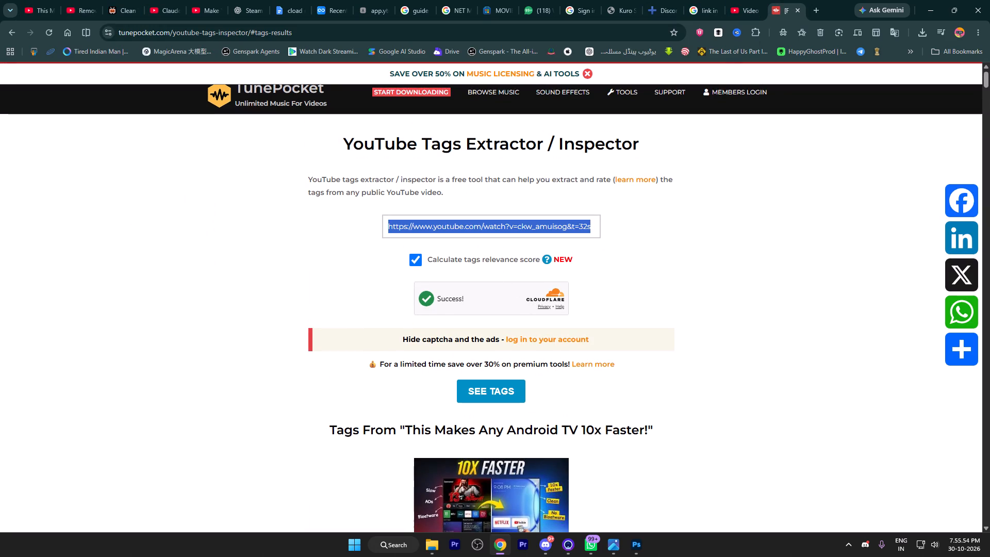
{"action": "key", "text": "ctrl+v"}
{"action": "left_click", "coordinate": [491, 386]}
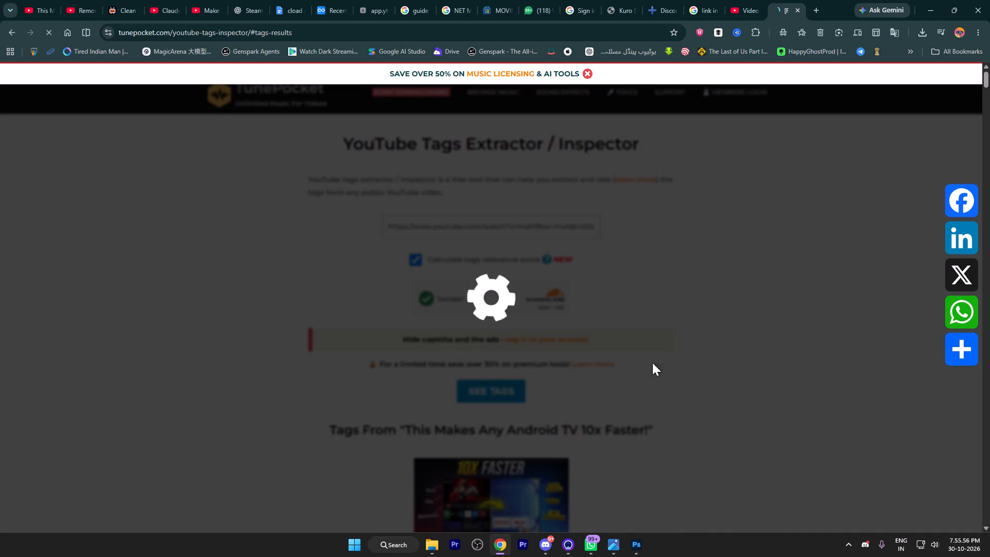
{"action": "scroll", "coordinate": [670, 347], "scroll_direction": "down", "scroll_amount": 6}
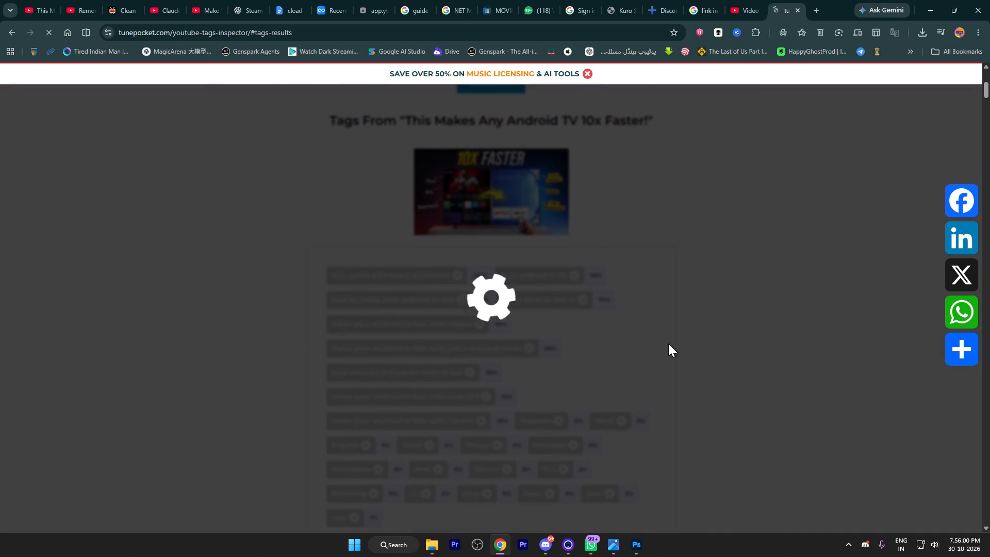
{"action": "scroll", "coordinate": [668, 343], "scroll_direction": "down", "scroll_amount": 3}
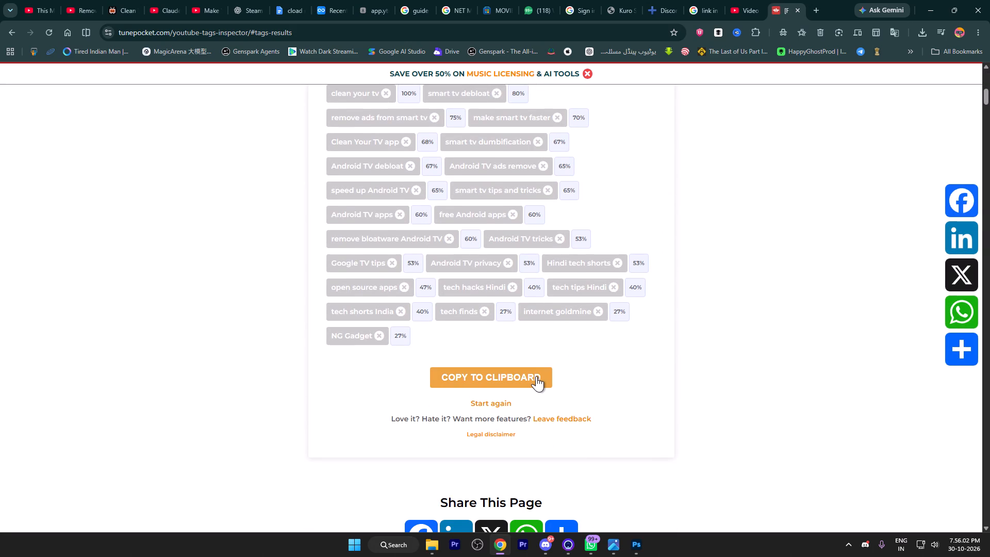
{"action": "scroll", "coordinate": [535, 376], "scroll_direction": "up", "scroll_amount": 1}
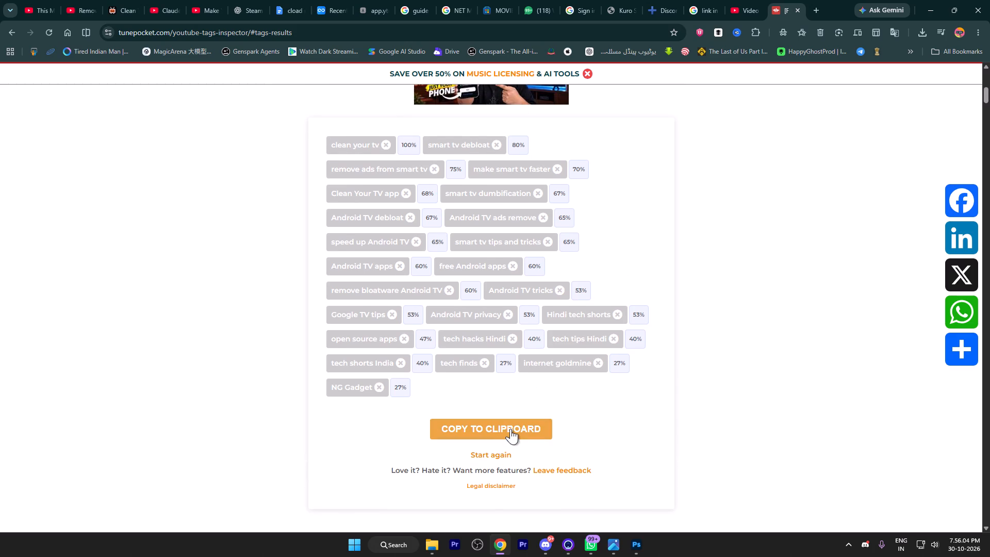
{"action": "left_click", "coordinate": [510, 429]}
{"action": "scroll", "coordinate": [338, 224], "scroll_direction": "up", "scroll_amount": 5}
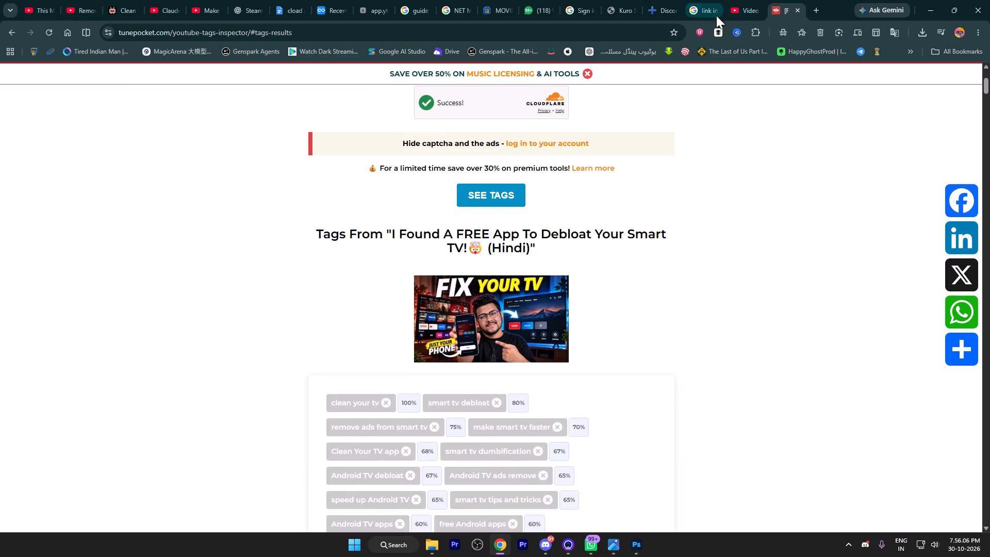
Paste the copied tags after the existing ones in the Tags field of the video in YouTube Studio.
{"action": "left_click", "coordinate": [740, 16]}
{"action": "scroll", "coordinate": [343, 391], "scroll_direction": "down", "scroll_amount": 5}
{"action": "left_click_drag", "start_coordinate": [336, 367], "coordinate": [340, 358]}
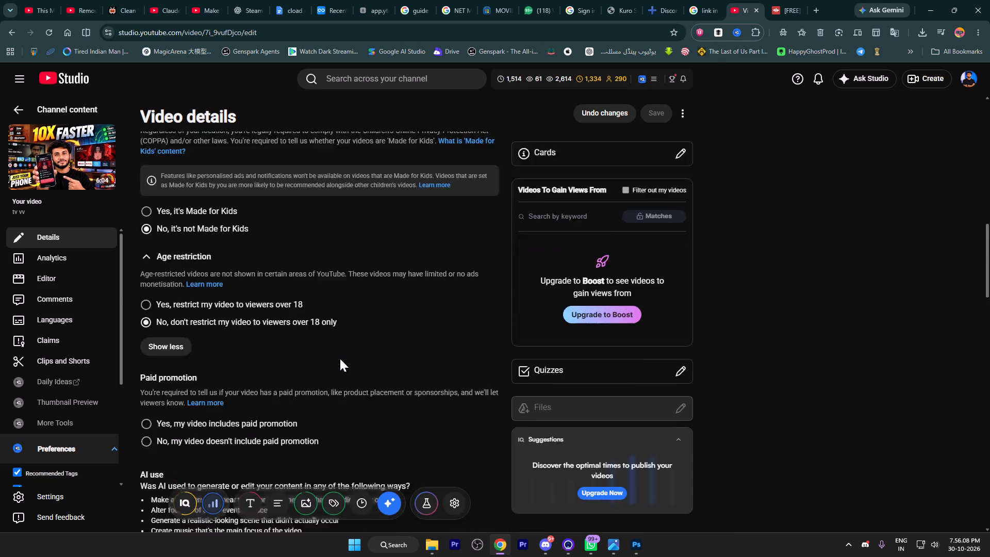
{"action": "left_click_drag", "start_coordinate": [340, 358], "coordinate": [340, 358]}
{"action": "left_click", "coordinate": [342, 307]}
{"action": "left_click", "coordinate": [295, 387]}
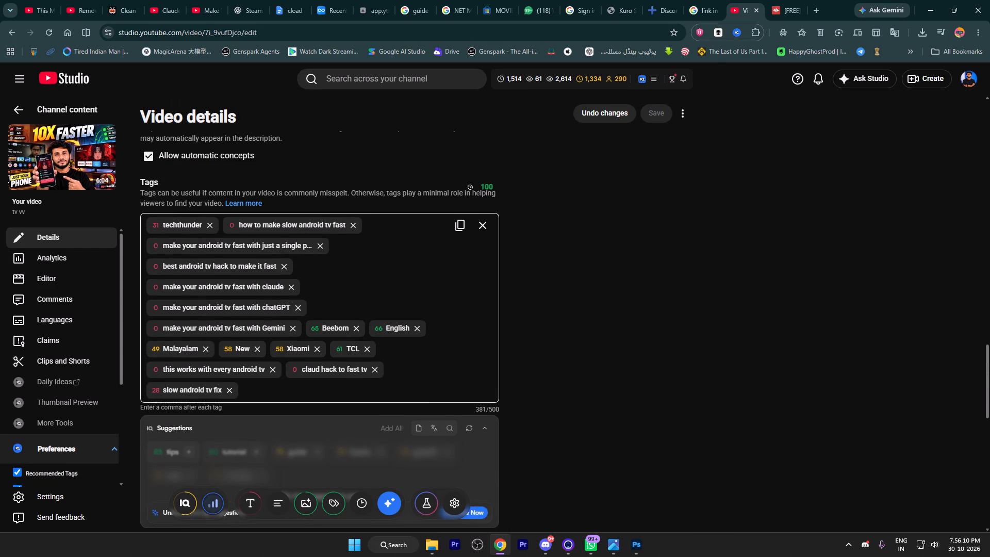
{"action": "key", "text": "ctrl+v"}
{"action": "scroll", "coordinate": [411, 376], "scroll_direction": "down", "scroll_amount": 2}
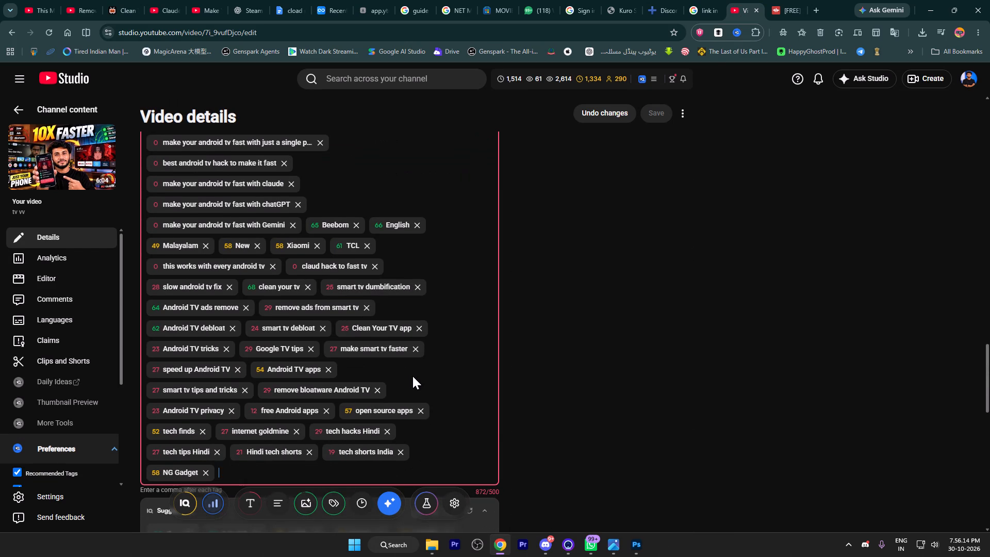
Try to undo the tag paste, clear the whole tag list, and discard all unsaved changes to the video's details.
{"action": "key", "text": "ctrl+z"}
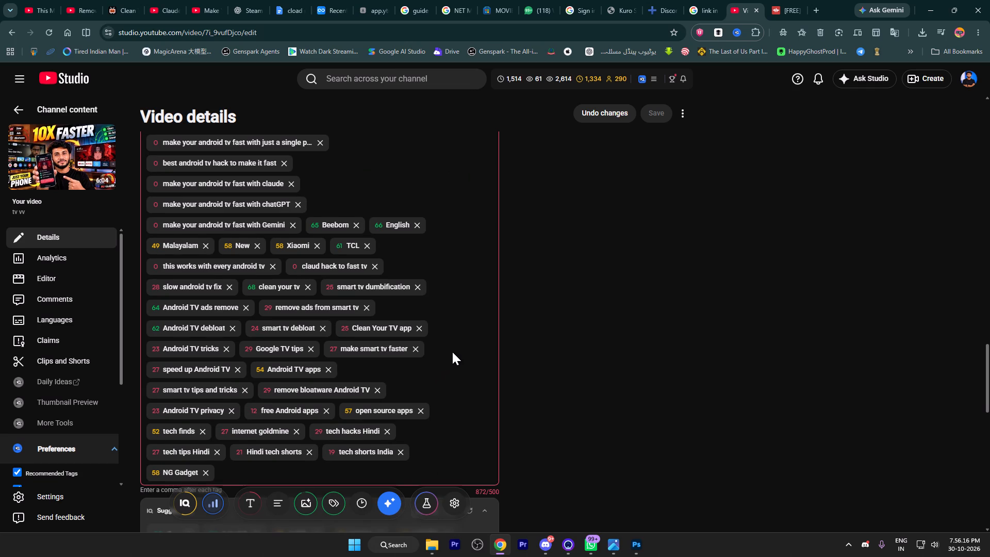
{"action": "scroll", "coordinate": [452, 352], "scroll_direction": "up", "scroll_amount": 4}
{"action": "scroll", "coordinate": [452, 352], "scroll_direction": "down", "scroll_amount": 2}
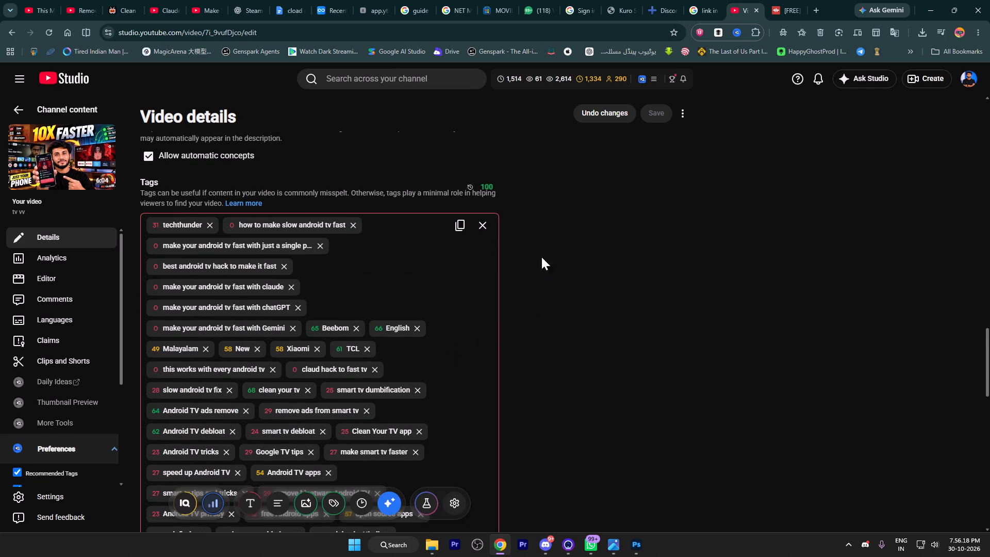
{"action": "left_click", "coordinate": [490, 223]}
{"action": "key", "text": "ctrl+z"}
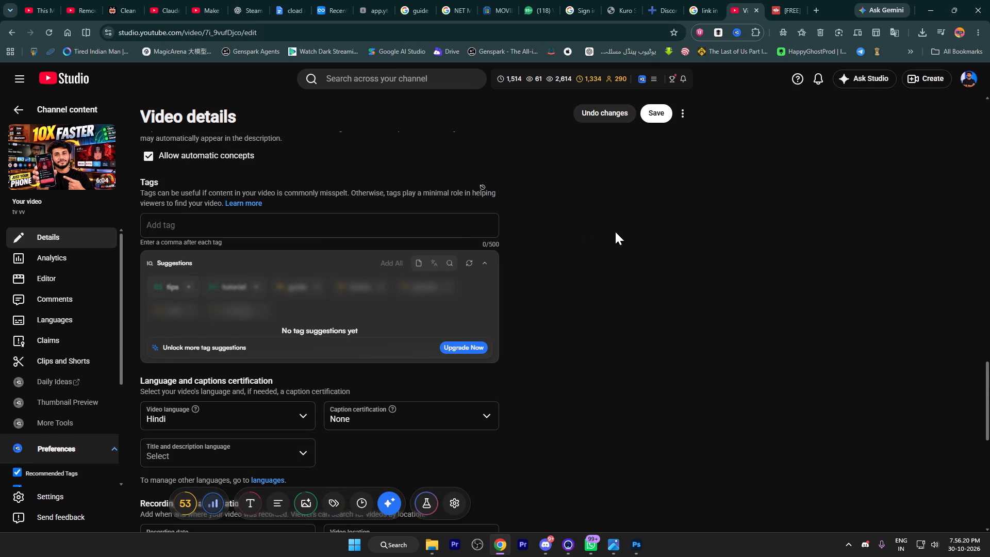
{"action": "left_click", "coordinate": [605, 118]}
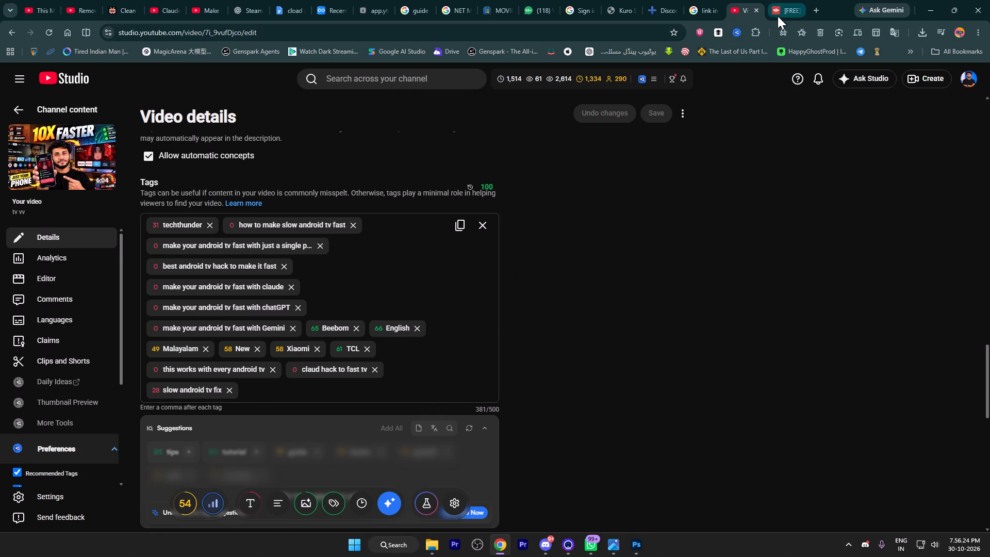
Remove NG Gadget, tech shorts India, tech finds, internet goldmine, tech tips Hindi, tech hacks Hindi and open source apps from TunePocket's extracted tags.
{"action": "left_click", "coordinate": [778, 16]}
{"action": "scroll", "coordinate": [629, 260], "scroll_direction": "down", "scroll_amount": 3}
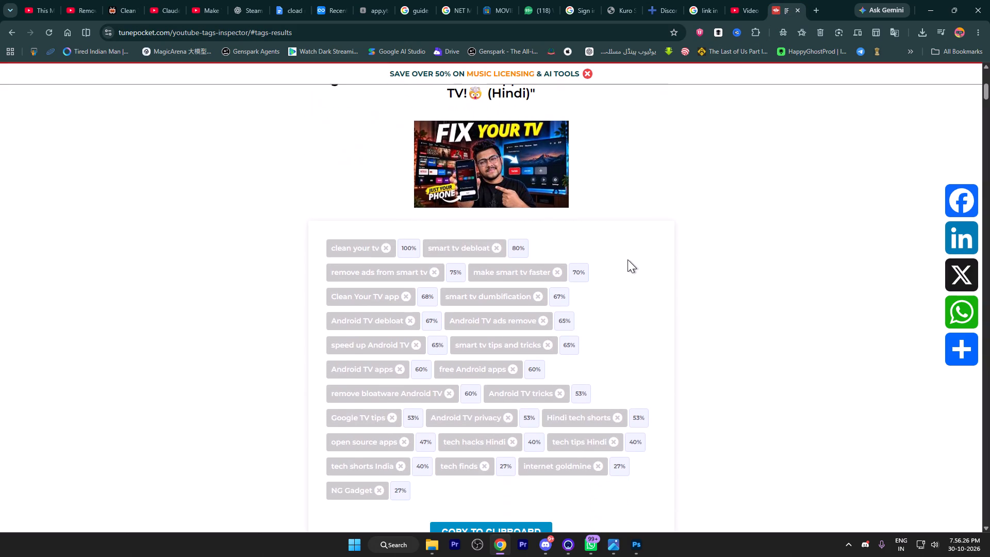
{"action": "scroll", "coordinate": [628, 259], "scroll_direction": "down", "scroll_amount": 1}
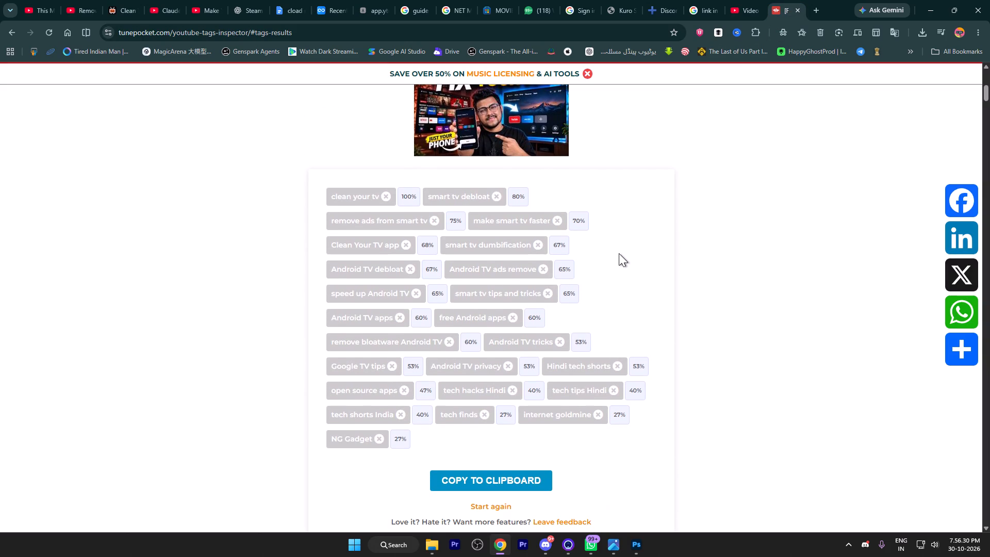
{"action": "left_click", "coordinate": [379, 439]}
{"action": "left_click", "coordinate": [403, 419]}
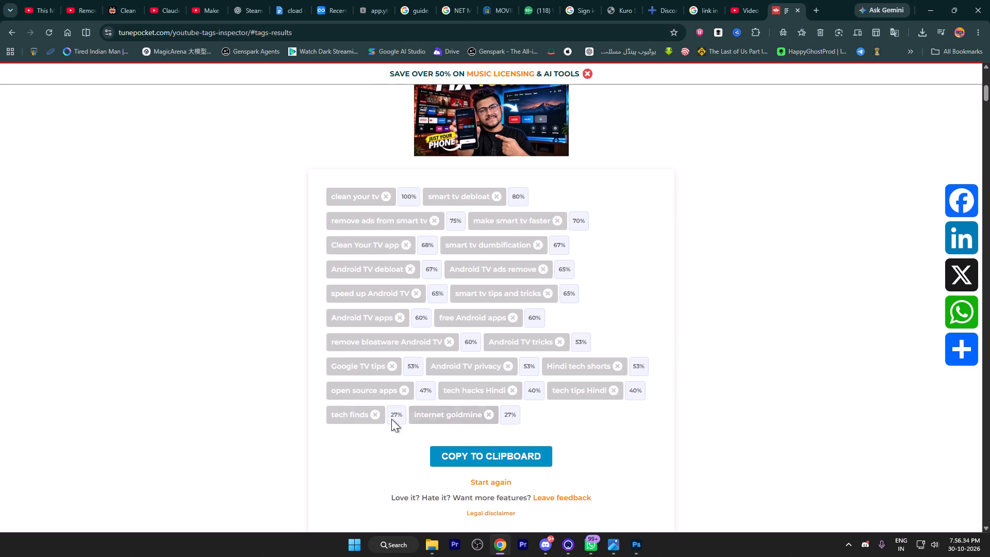
{"action": "left_click", "coordinate": [374, 417]}
{"action": "left_click", "coordinate": [404, 417]}
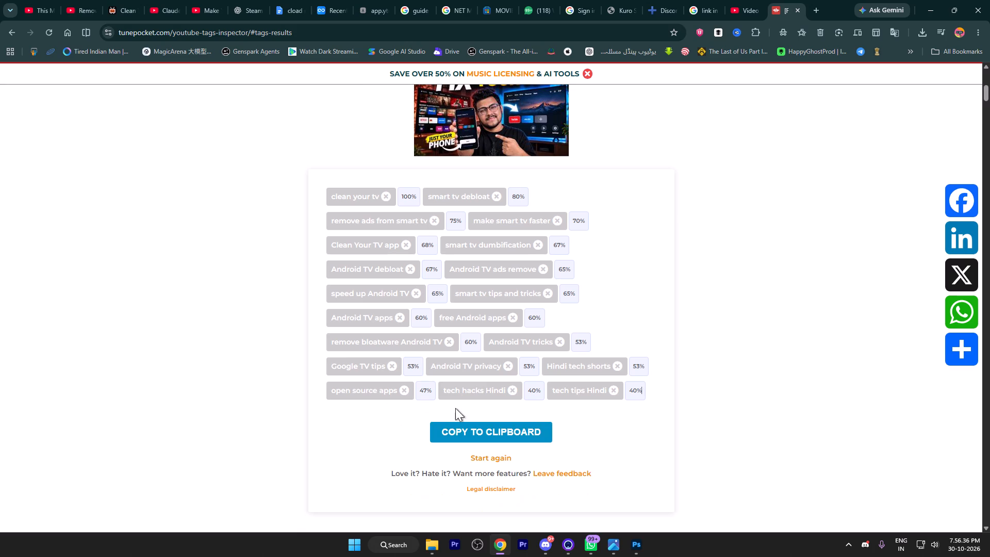
{"action": "left_click", "coordinate": [516, 393]}
{"action": "left_click", "coordinate": [509, 394]}
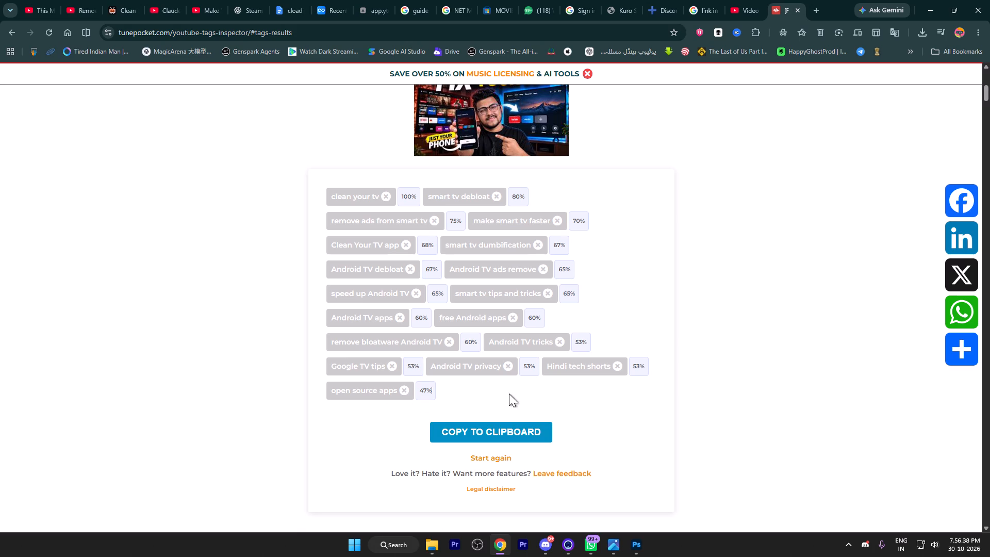
{"action": "left_click", "coordinate": [412, 392]}
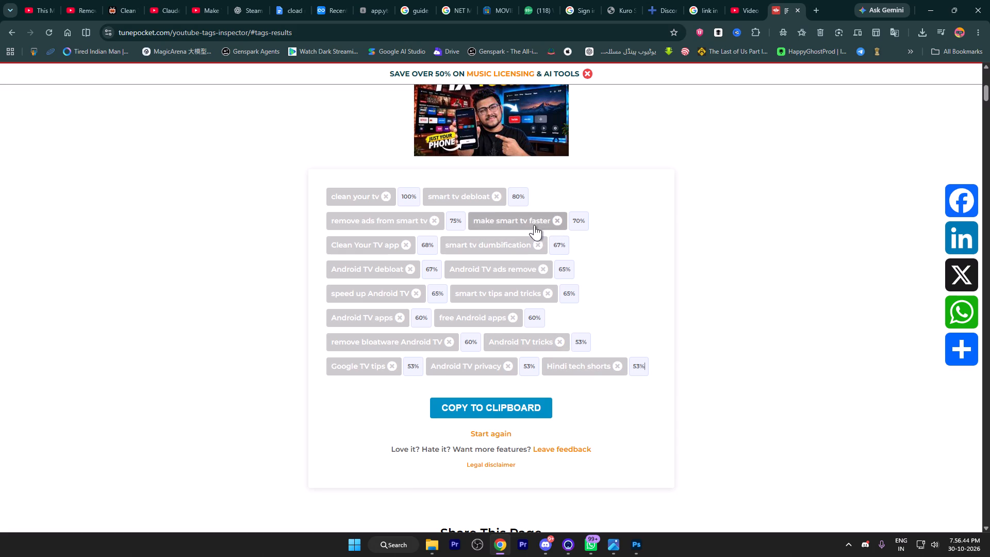
Copy TunePocket's remaining tags and paste them after the existing ones in the Tags field of the video in YouTube Studio.
{"action": "left_click", "coordinate": [512, 405]}
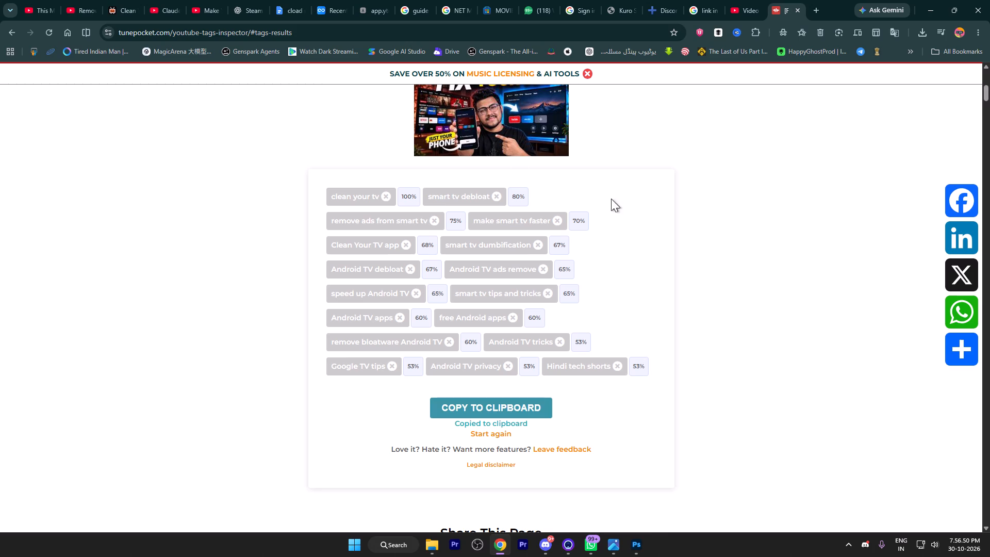
{"action": "left_click", "coordinate": [751, 9]}
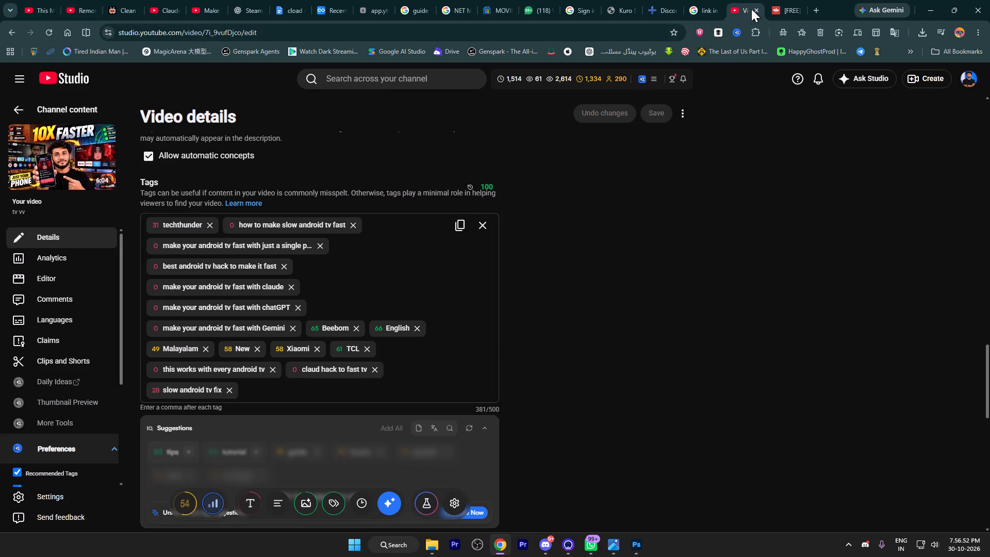
{"action": "left_click", "coordinate": [324, 383]}
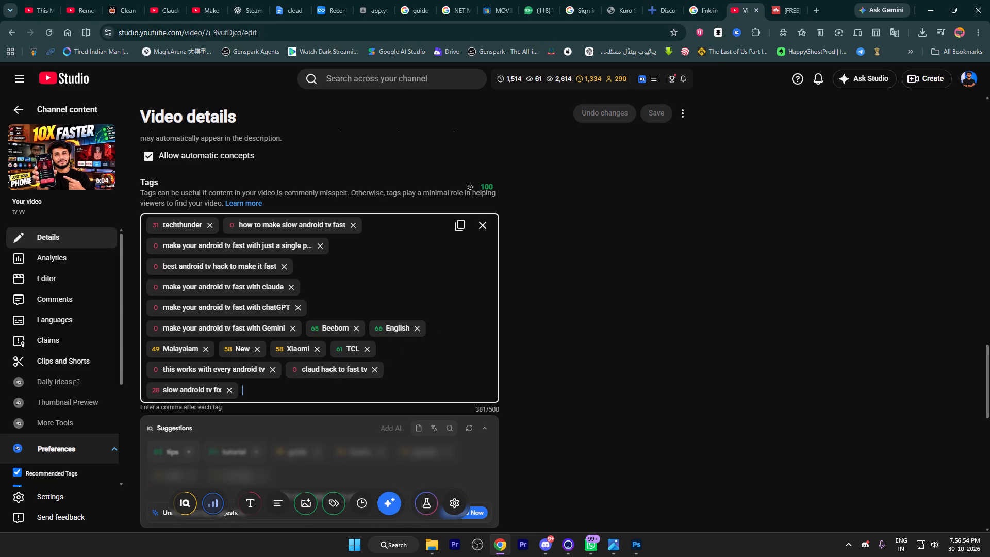
{"action": "key", "text": "ctrl+v"}
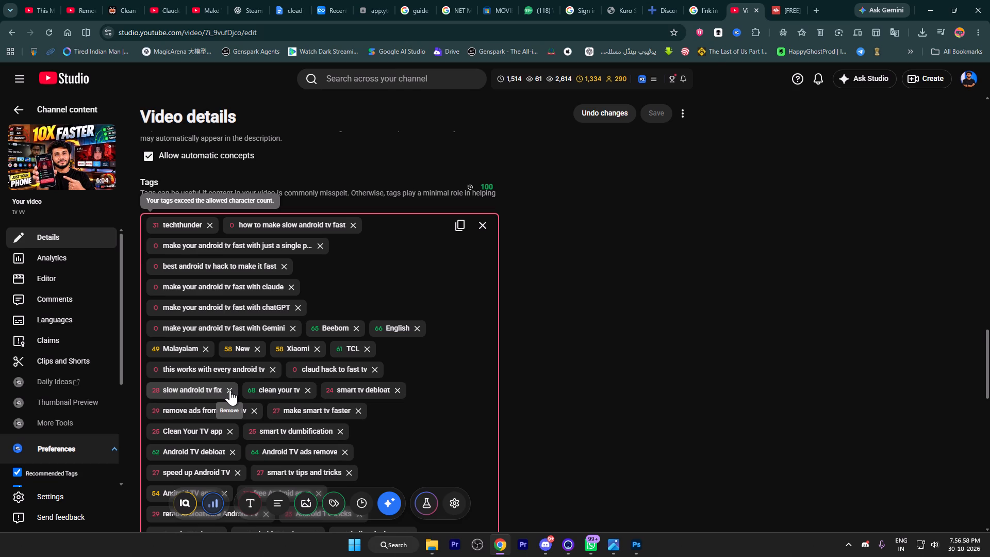
Duplicate the TunePocket page and go back in one copy to review the tags extracted from the previous video.
{"action": "right_click", "coordinate": [767, 17]}
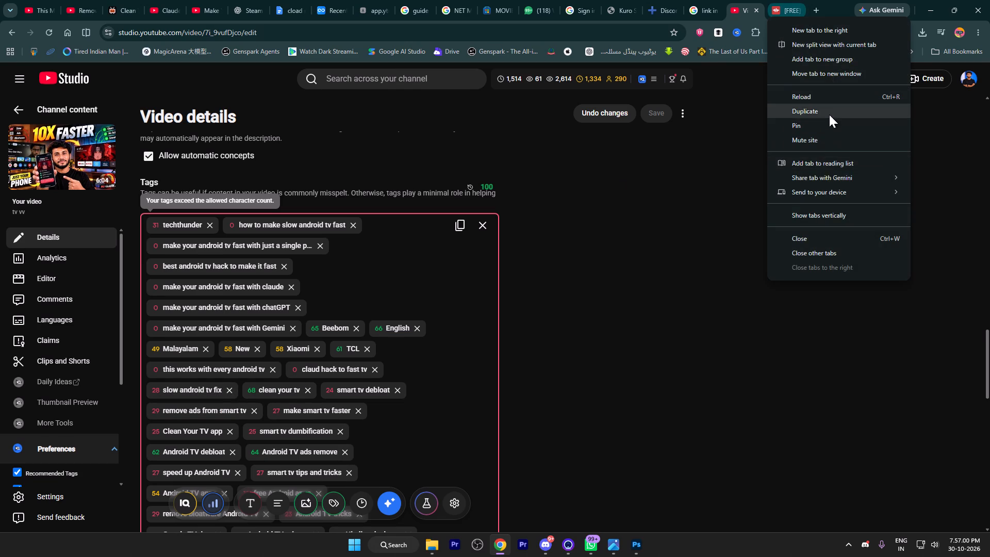
{"action": "left_click", "coordinate": [829, 114]}
{"action": "left_click", "coordinate": [754, 9]}
{"action": "left_click", "coordinate": [9, 31]}
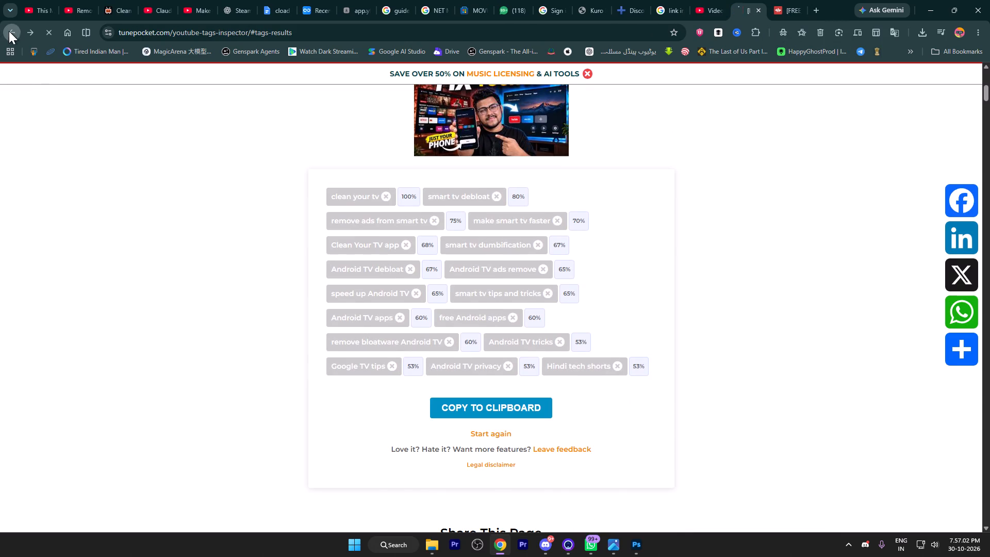
{"action": "scroll", "coordinate": [168, 195], "scroll_direction": "down", "scroll_amount": 3}
{"action": "scroll", "coordinate": [169, 196], "scroll_direction": "up", "scroll_amount": 1}
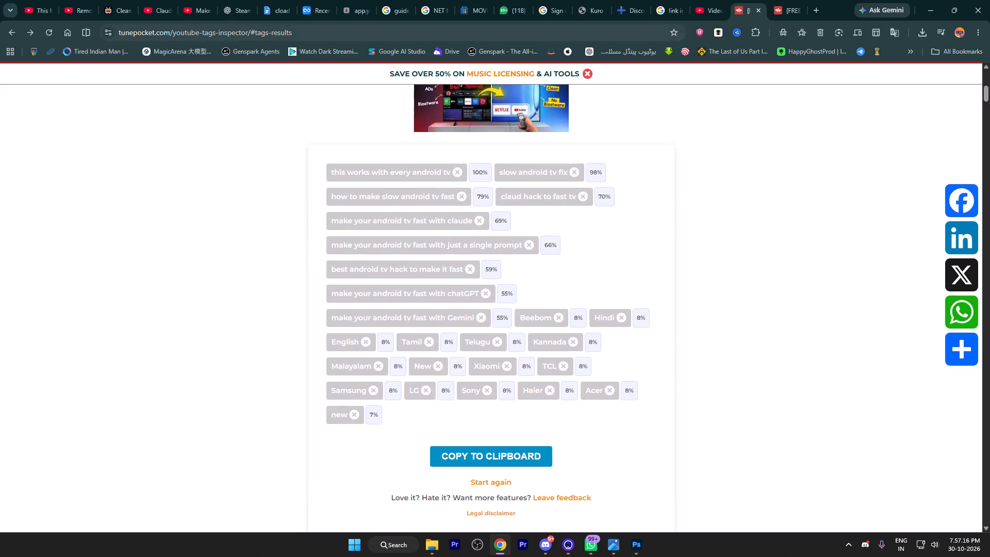
Return to YouTube Studio and remove the video tags TCL, Beebom, English, Malayalam, New and "this works with every android tv".
{"action": "left_click", "coordinate": [722, 0]}
{"action": "scroll", "coordinate": [350, 272], "scroll_direction": "down", "scroll_amount": 3}
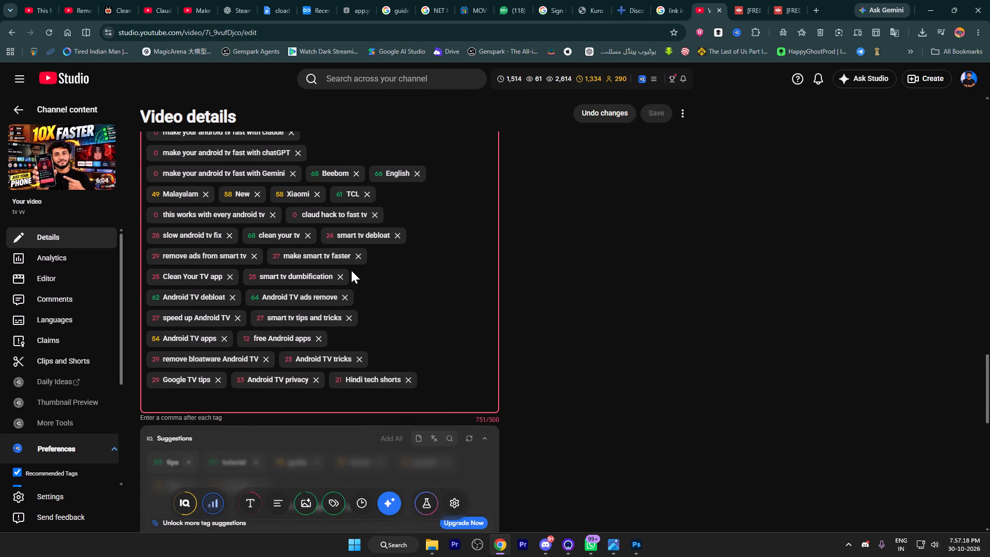
{"action": "scroll", "coordinate": [337, 269], "scroll_direction": "up", "scroll_amount": 1}
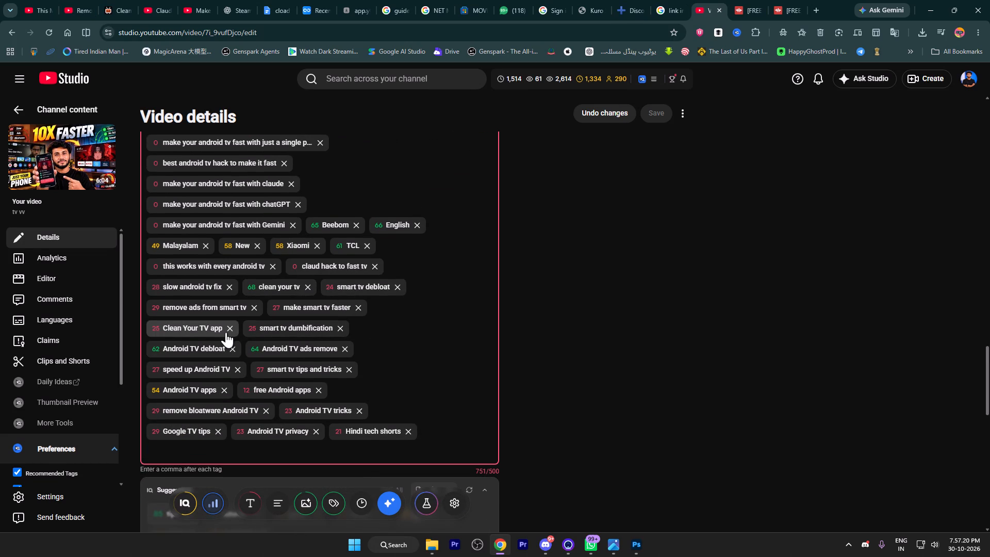
{"action": "left_click", "coordinate": [370, 244]}
{"action": "left_click", "coordinate": [362, 223]}
{"action": "left_click", "coordinate": [357, 225]}
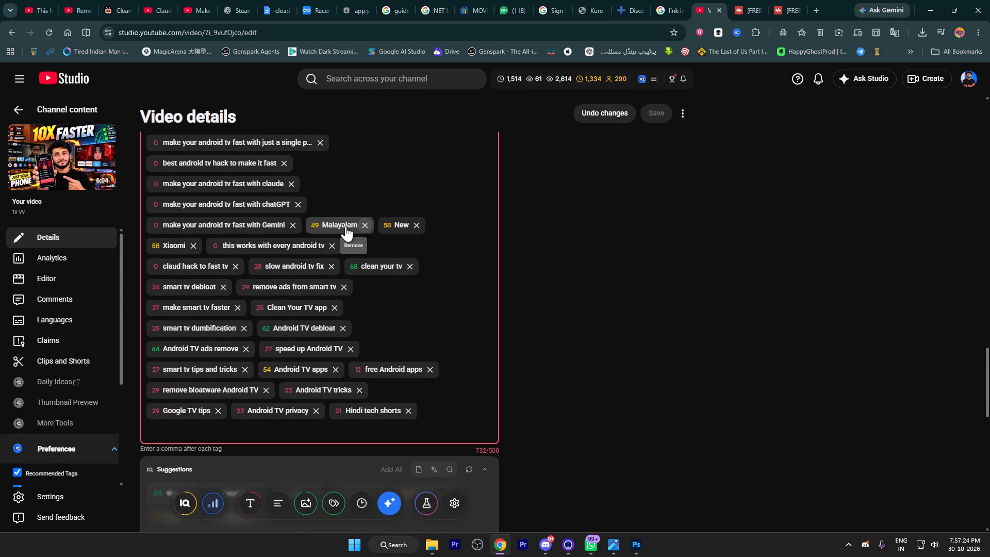
{"action": "left_click", "coordinate": [370, 223]}
{"action": "left_click", "coordinate": [350, 225]}
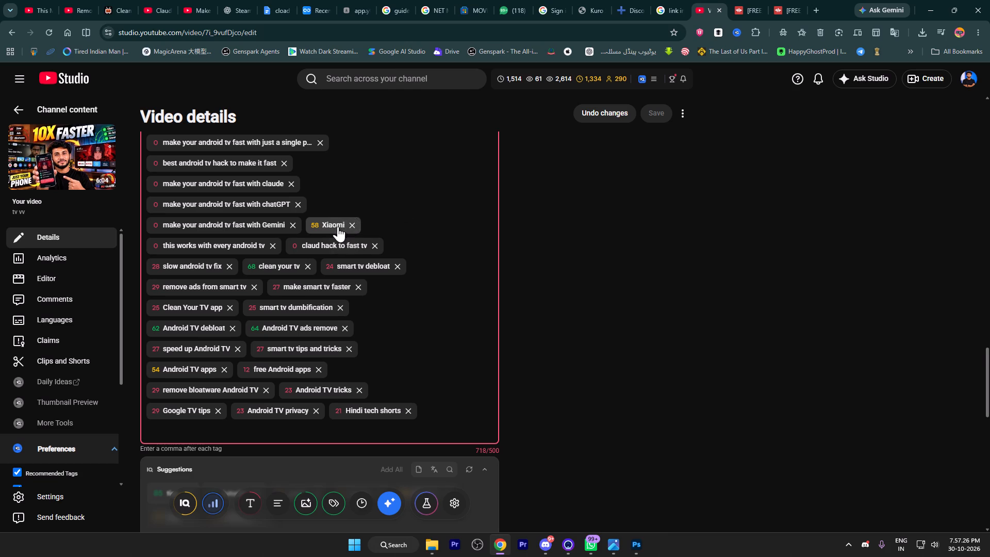
{"action": "left_click", "coordinate": [275, 246]}
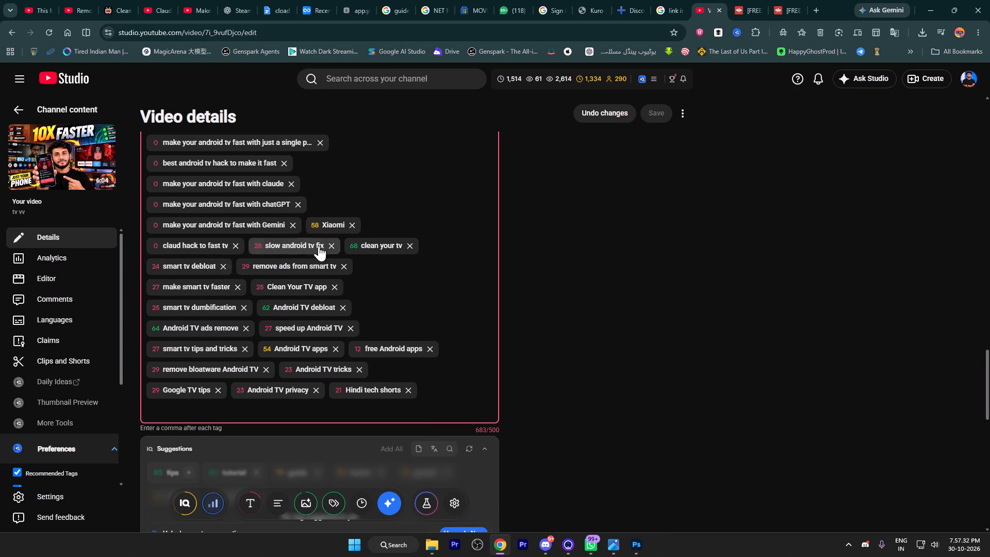
Remove the tag "make your android tv fast with just a single prompt" from the video's tag list.
{"action": "scroll", "coordinate": [421, 321], "scroll_direction": "down", "scroll_amount": 1}
{"action": "scroll", "coordinate": [421, 321], "scroll_direction": "up", "scroll_amount": 1}
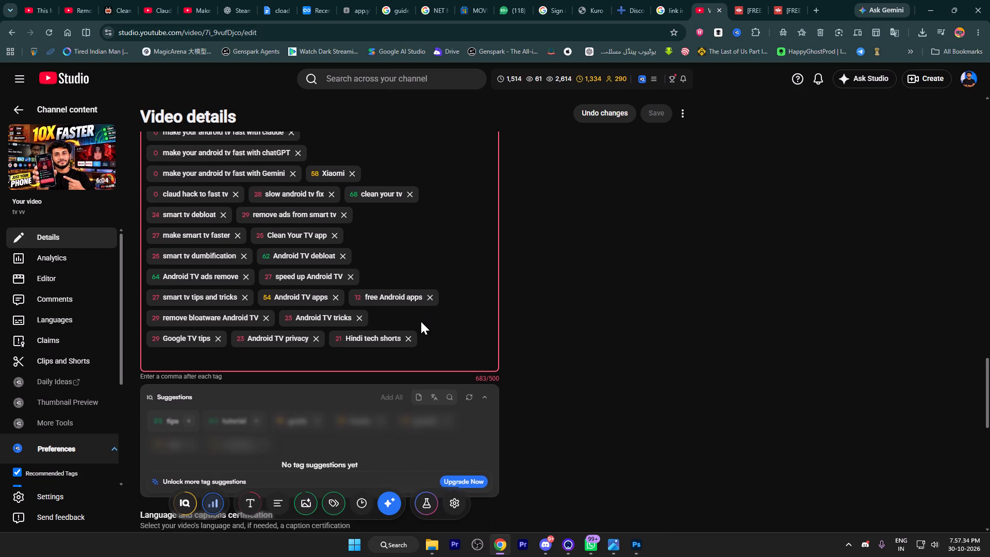
{"action": "scroll", "coordinate": [421, 321], "scroll_direction": "up", "scroll_amount": 3}
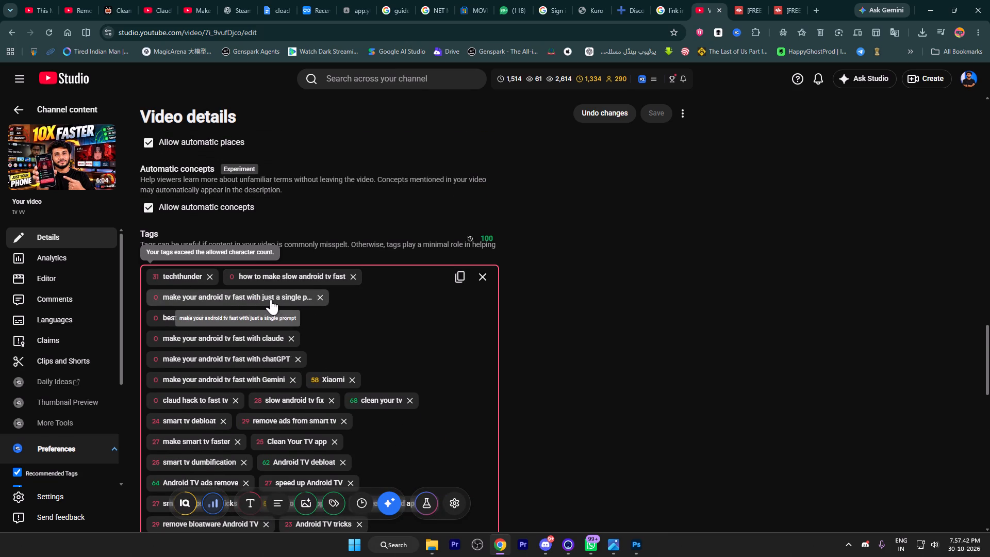
{"action": "left_click", "coordinate": [316, 298]}
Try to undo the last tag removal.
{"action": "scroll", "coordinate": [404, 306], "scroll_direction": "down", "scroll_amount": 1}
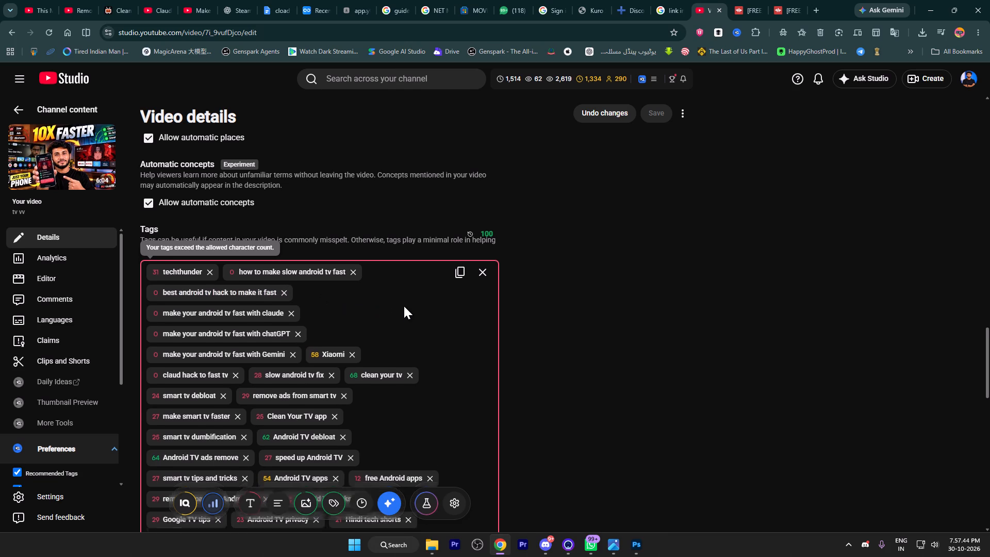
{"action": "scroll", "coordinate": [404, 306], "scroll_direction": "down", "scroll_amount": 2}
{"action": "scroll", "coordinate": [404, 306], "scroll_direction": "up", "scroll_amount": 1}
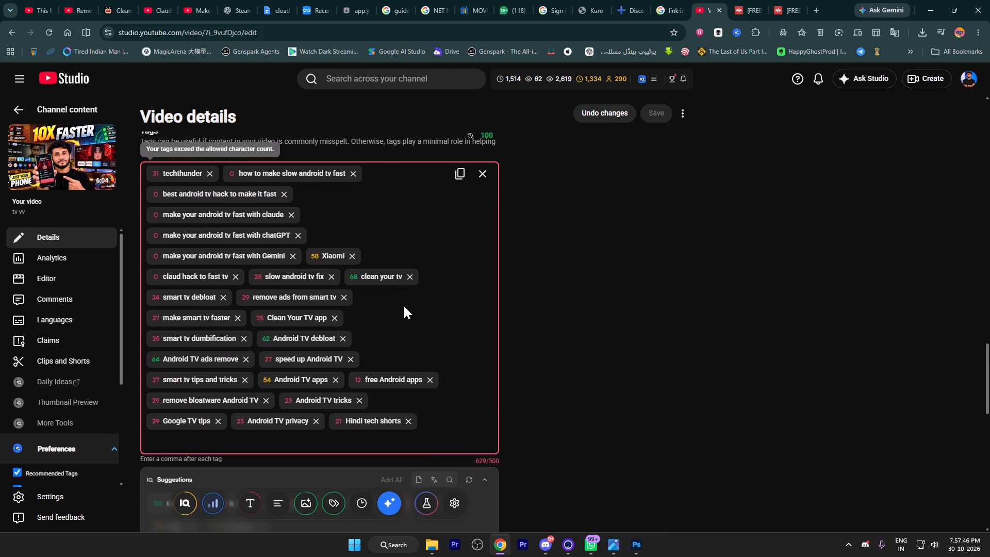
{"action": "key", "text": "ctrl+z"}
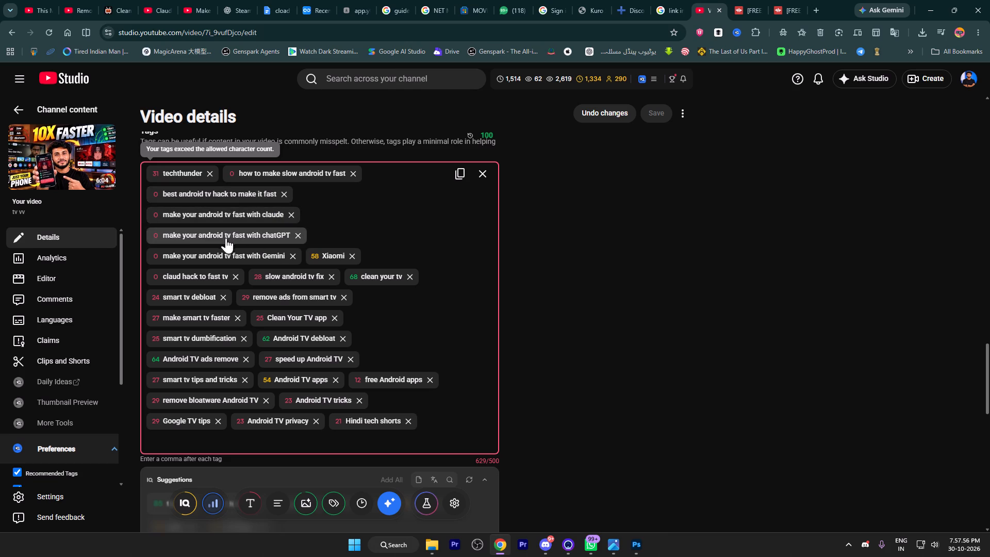
Remove the tags "make your android tv fast with chatGPT", Xiaomi, Android TV privacy, Hindi tech shorts, Android TV apps and Google TV tips.
{"action": "left_click", "coordinate": [298, 234]}
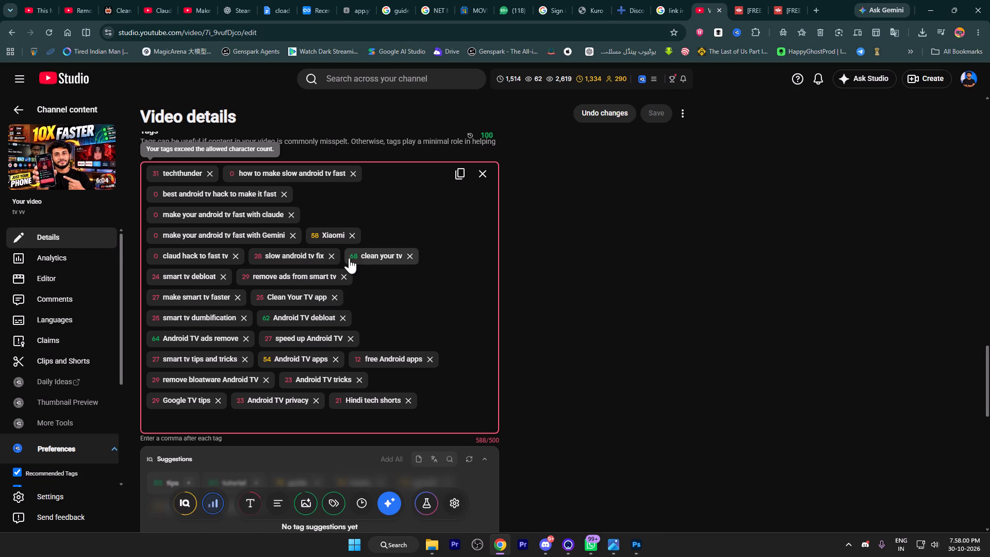
{"action": "left_click", "coordinate": [353, 235]}
{"action": "scroll", "coordinate": [384, 302], "scroll_direction": "down", "scroll_amount": 1}
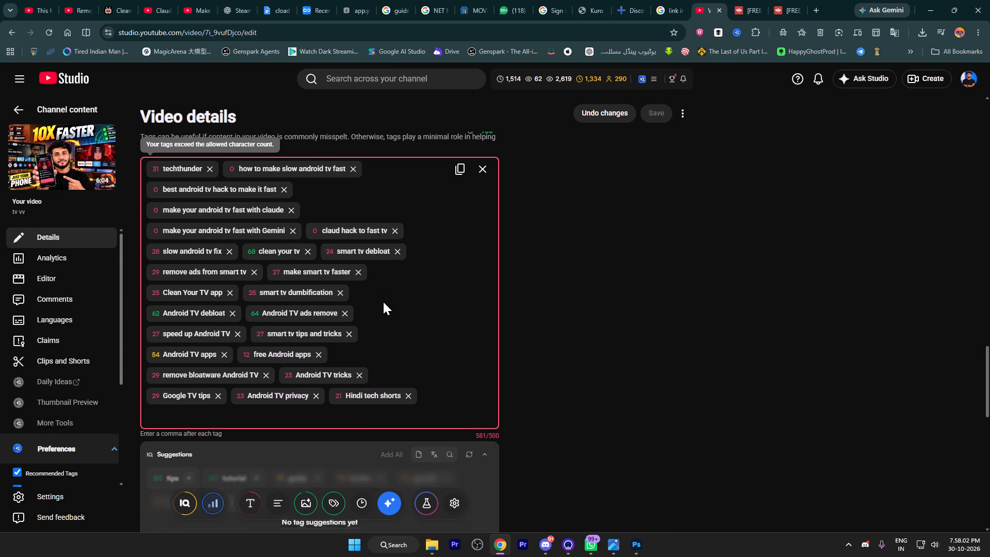
{"action": "left_click", "coordinate": [318, 352]}
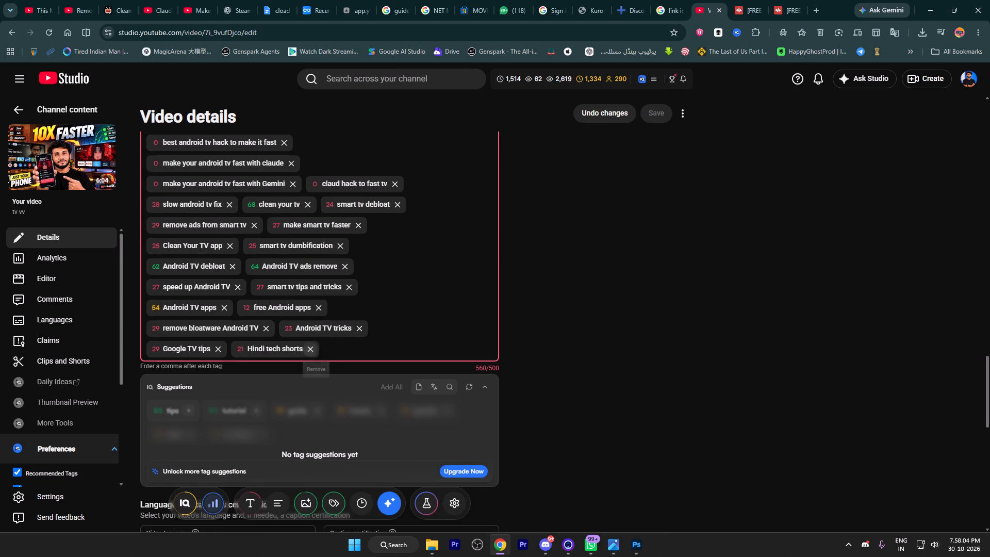
{"action": "left_click", "coordinate": [311, 351]}
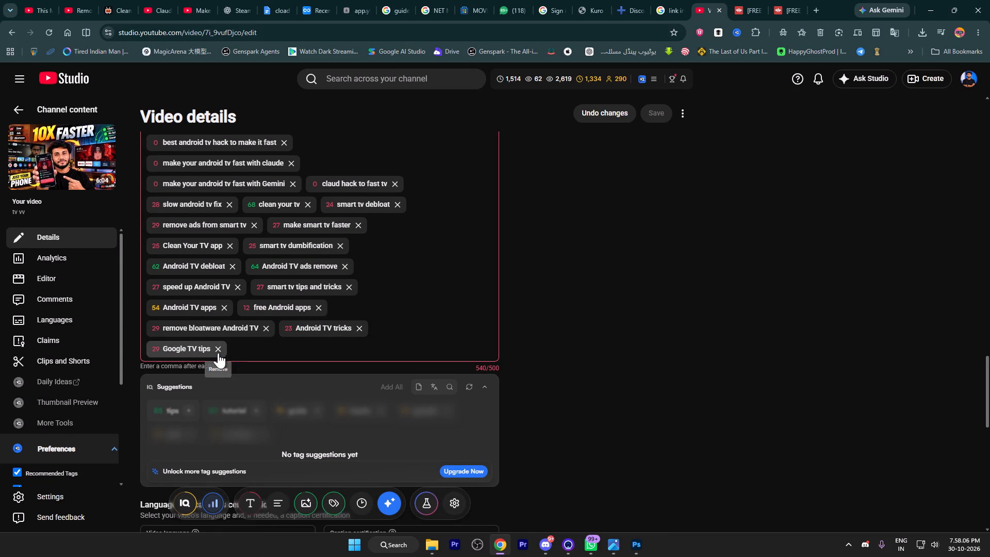
{"action": "left_click", "coordinate": [226, 310]}
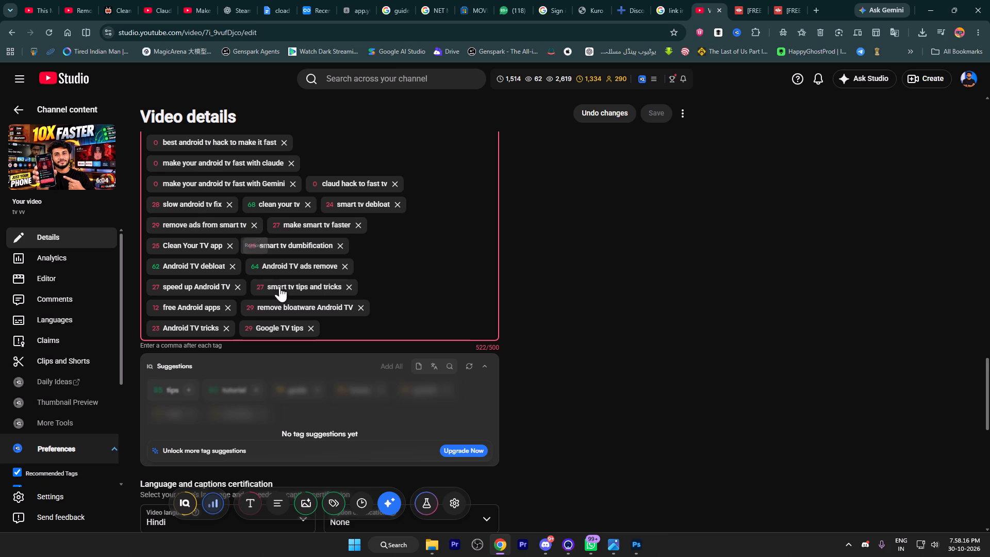
{"action": "left_click", "coordinate": [310, 326]}
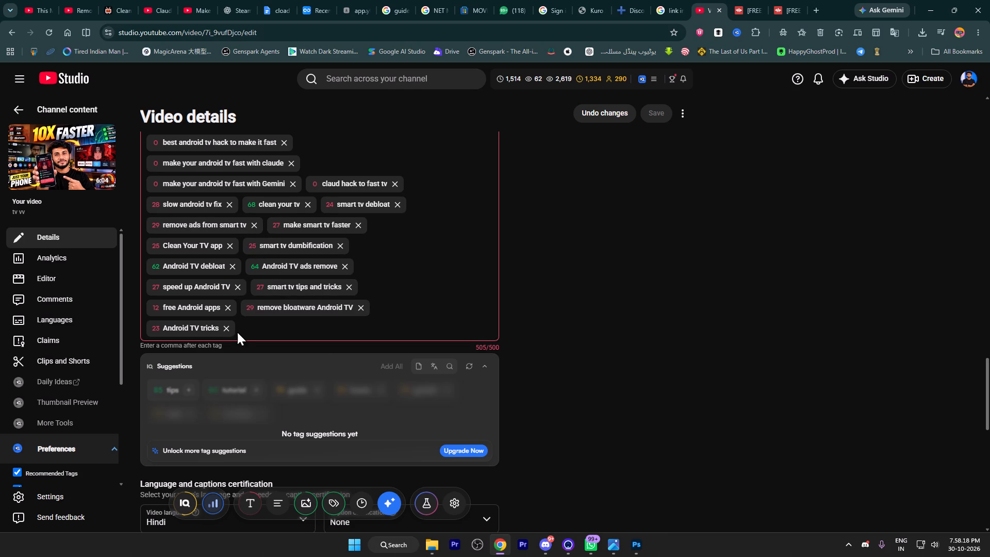
Remove the tags techthunder and smart tv dumbification from the video's tag list.
{"action": "scroll", "coordinate": [239, 326], "scroll_direction": "up", "scroll_amount": 2}
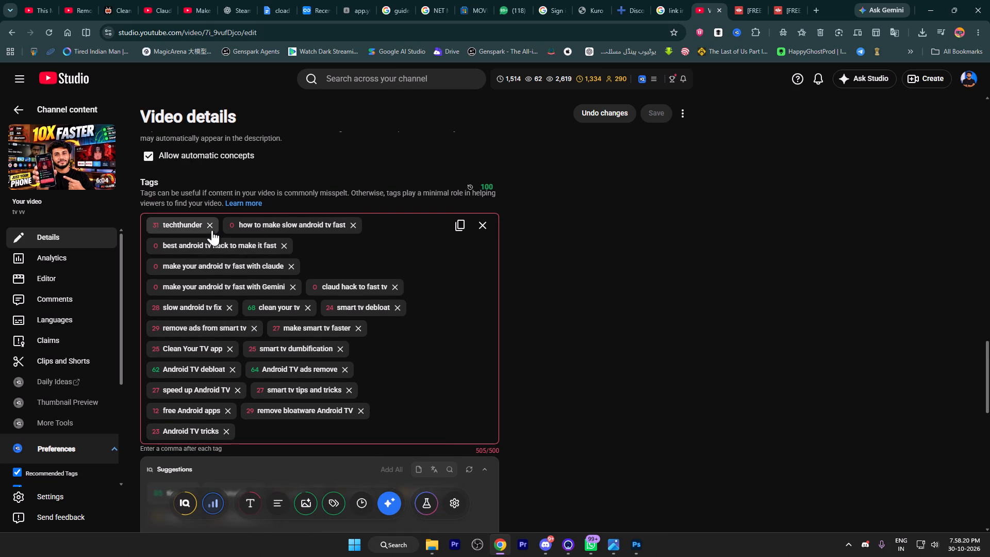
{"action": "left_click", "coordinate": [209, 227]}
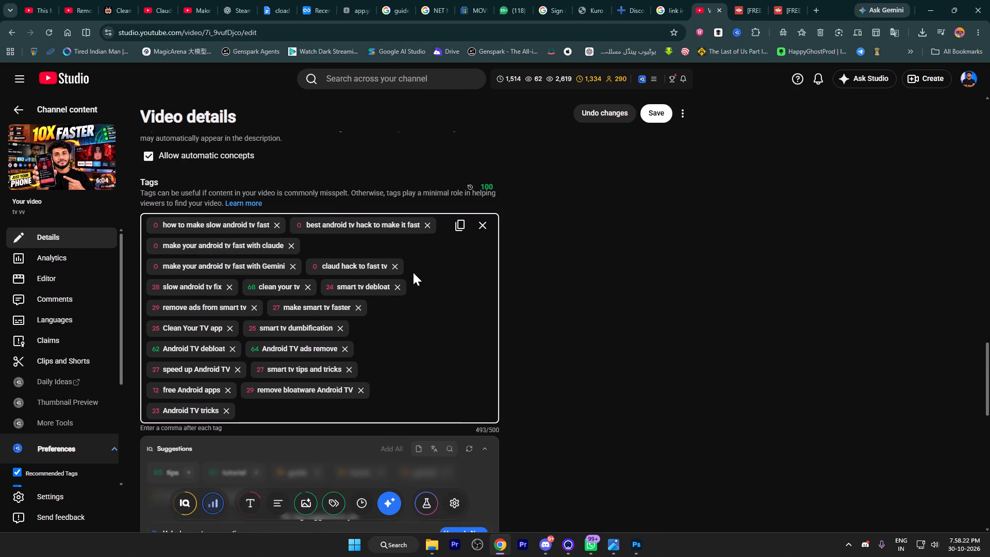
{"action": "left_click", "coordinate": [273, 409]}
{"action": "left_click", "coordinate": [341, 330]}
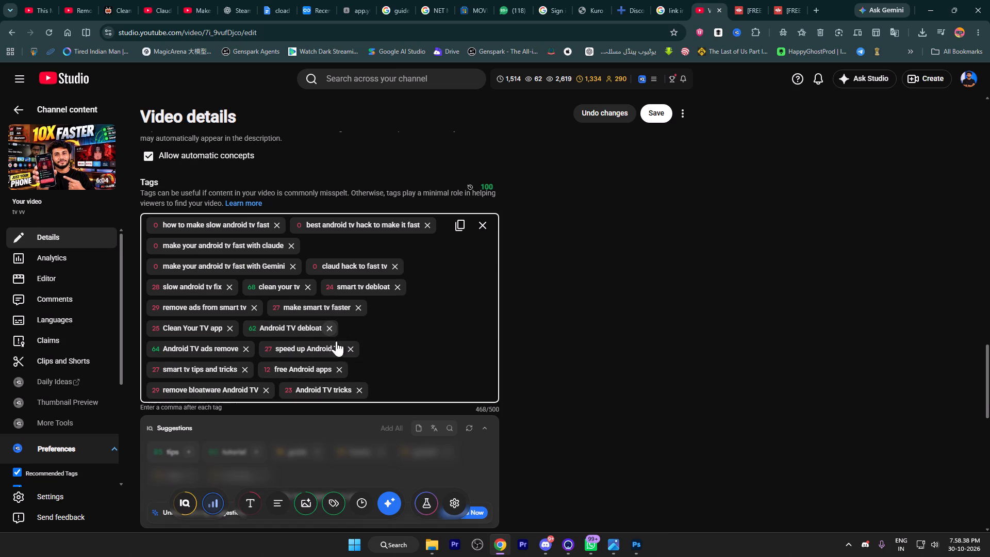
Add the suggested tag "tech thunder" to the end of the video's tag list.
{"action": "left_click", "coordinate": [398, 383]}
{"action": "type", "text": "TECH"}
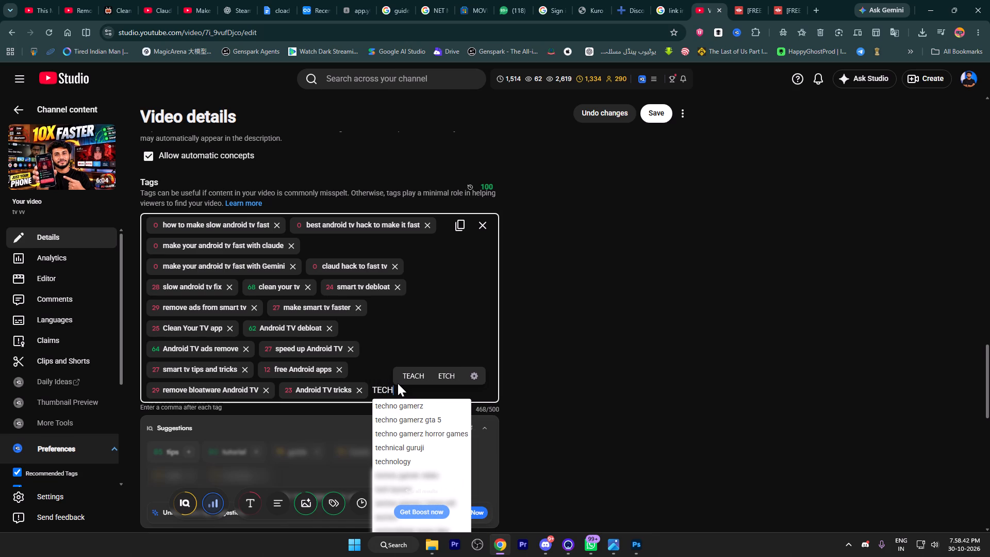
{"action": "key", "text": "space"}
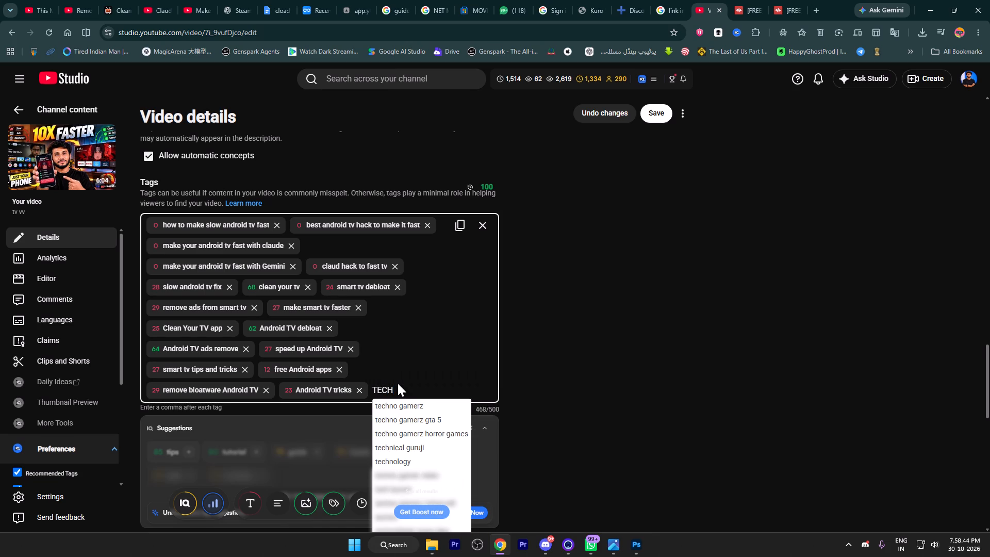
{"action": "type", "text": "THUNDER"}
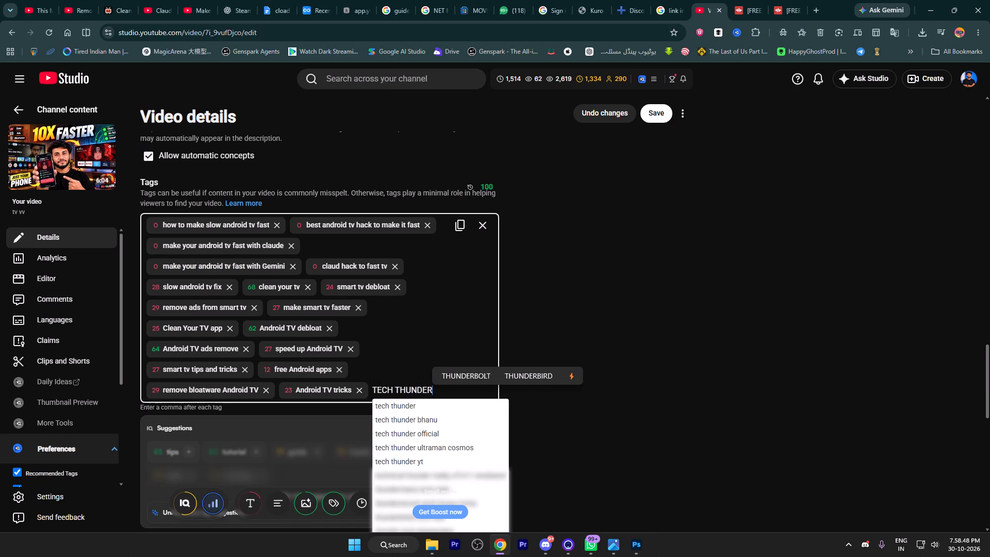
{"action": "left_click", "coordinate": [407, 408]}
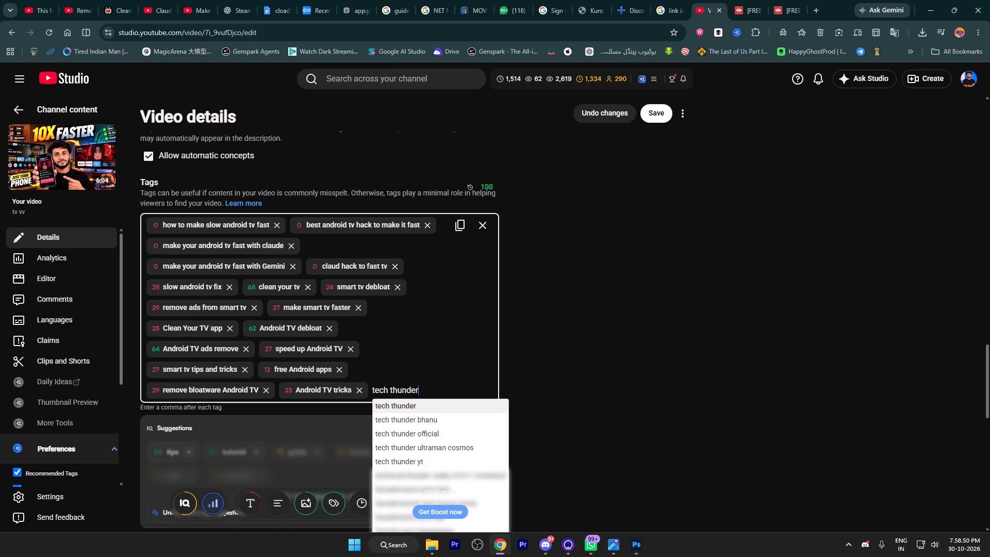
{"action": "left_click_drag", "start_coordinate": [568, 387], "coordinate": [568, 387]}
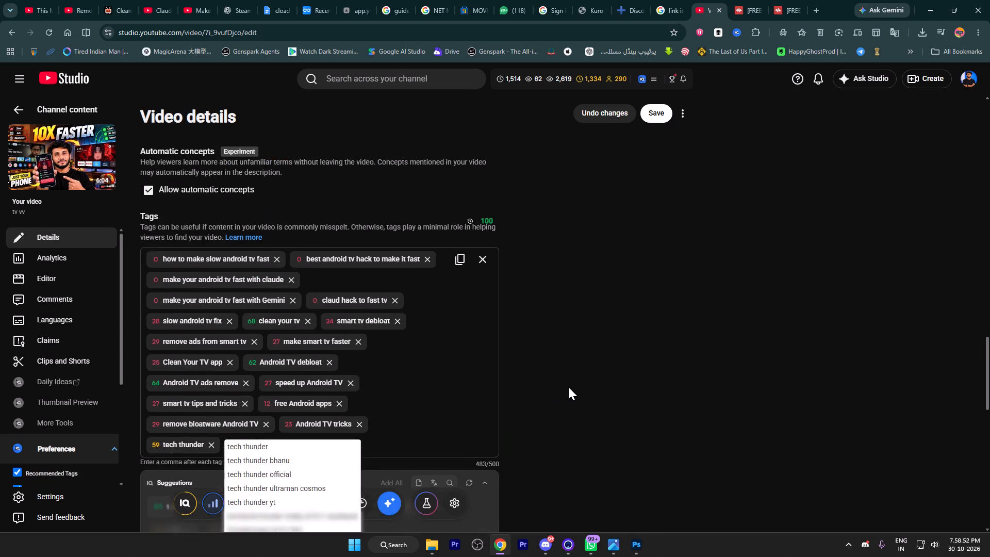
{"action": "left_click_drag", "start_coordinate": [568, 387], "coordinate": [575, 381]}
{"action": "left_click", "coordinate": [577, 379]}
Save the edited video details with the updated tag list.
{"action": "scroll", "coordinate": [573, 374], "scroll_direction": "up", "scroll_amount": 5}
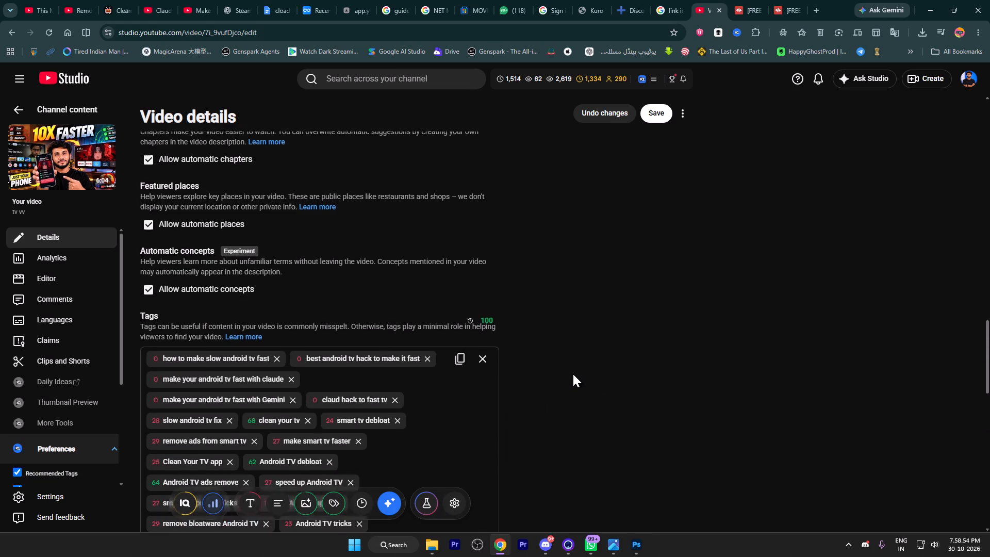
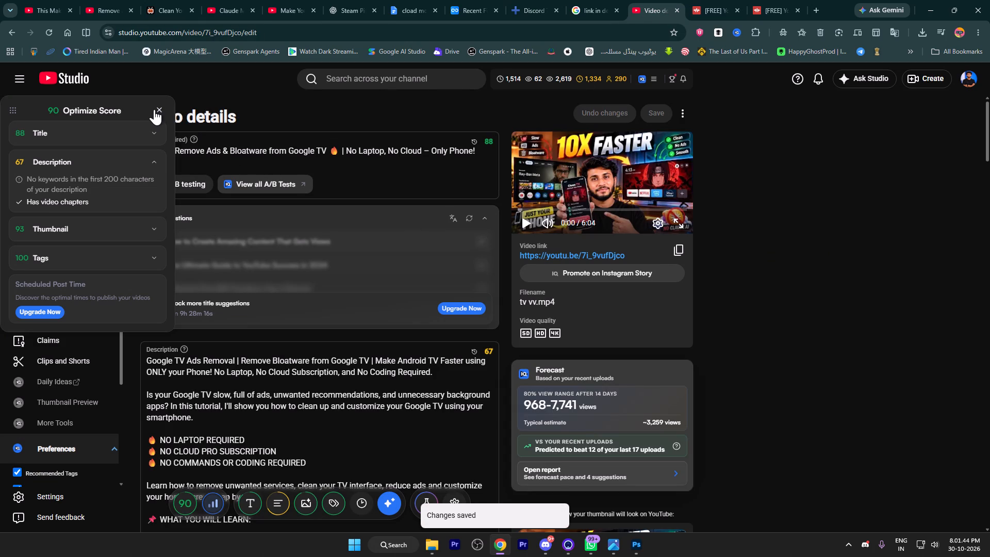
Move the Optimize Score window to the empty area beside the video details so it covers no fields.
{"action": "left_click_drag", "start_coordinate": [9, 111], "coordinate": [646, 130]}
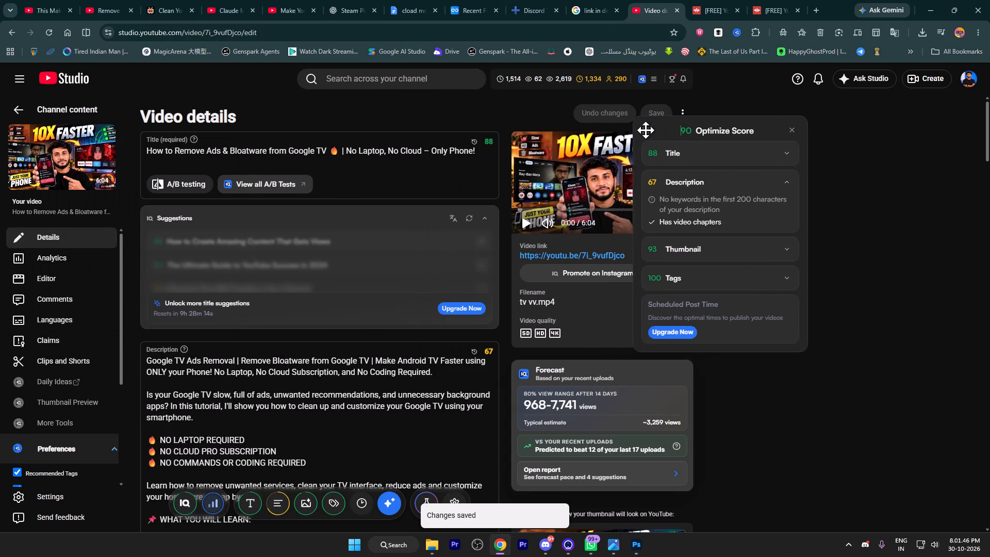
{"action": "left_click_drag", "start_coordinate": [646, 130], "coordinate": [712, 133]}
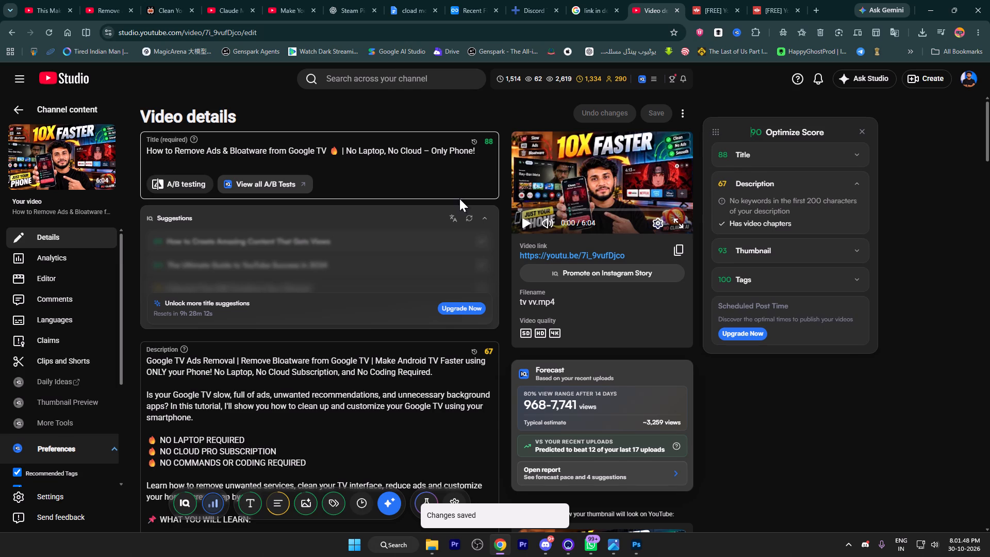
Review the full description, from its opening keywords to the closing hashtags, against the remaining optimization issue.
{"action": "scroll", "coordinate": [404, 323], "scroll_direction": "down", "scroll_amount": 1}
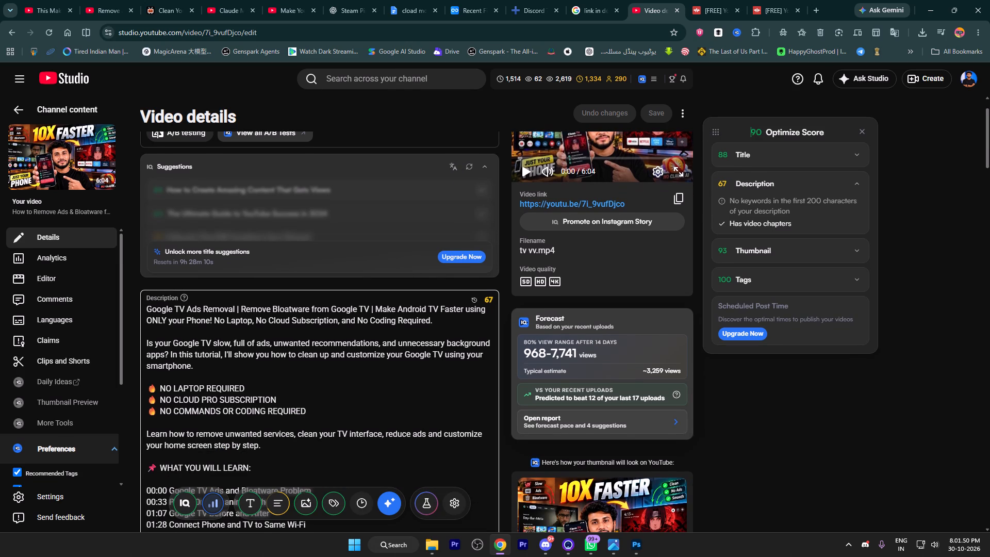
{"action": "left_click", "coordinate": [235, 306]}
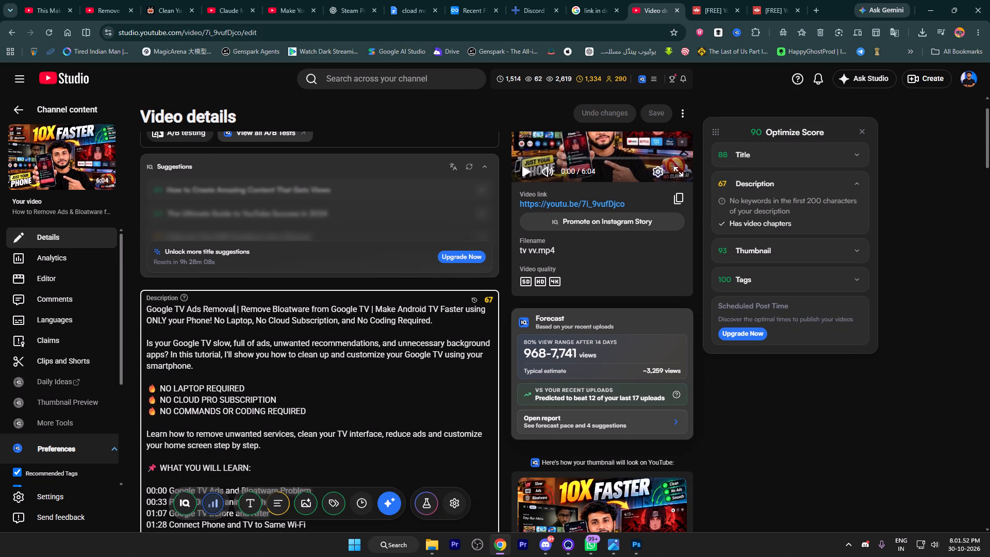
{"action": "scroll", "coordinate": [382, 324], "scroll_direction": "down", "scroll_amount": 3}
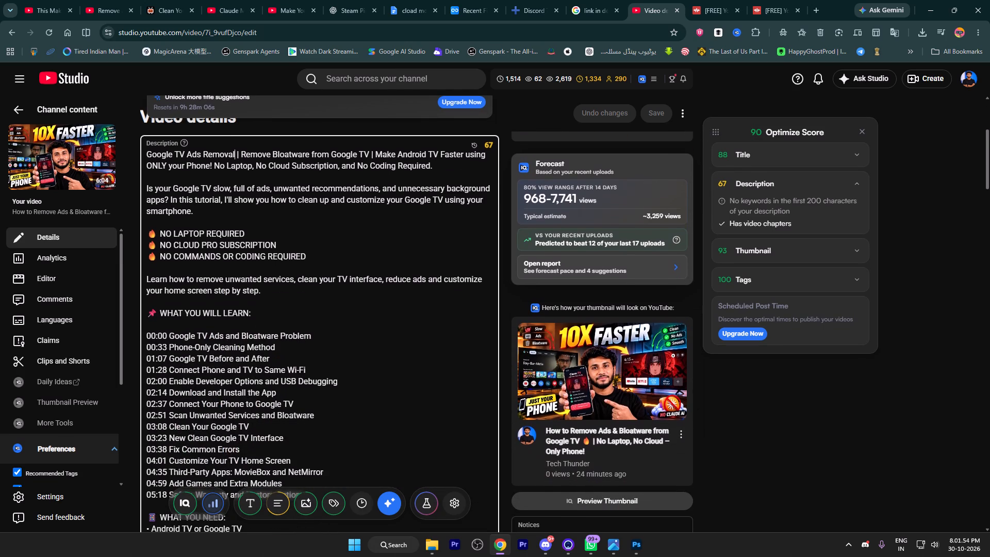
{"action": "scroll", "coordinate": [383, 324], "scroll_direction": "down", "scroll_amount": 3}
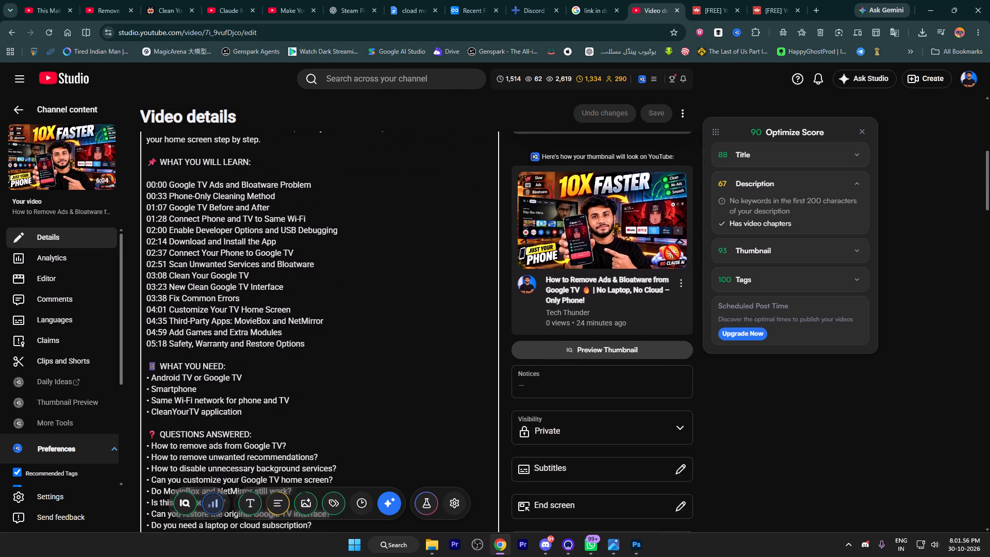
{"action": "scroll", "coordinate": [382, 324], "scroll_direction": "down", "scroll_amount": 5}
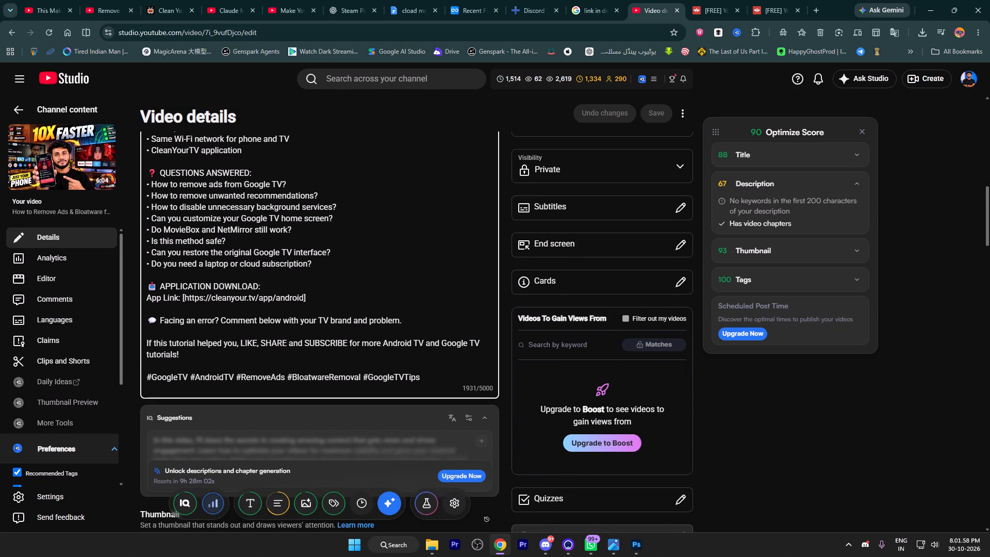
{"action": "scroll", "coordinate": [354, 195], "scroll_direction": "down", "scroll_amount": 1}
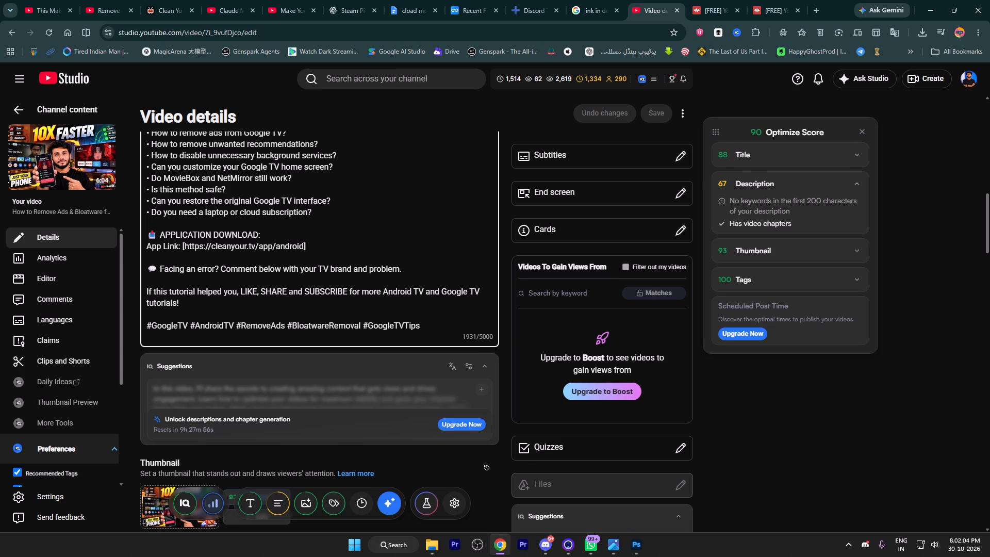
{"action": "scroll", "coordinate": [388, 286], "scroll_direction": "up", "scroll_amount": 5}
Copy the hashtags #androidtv #smarttv #techtips #androidapps #Cleanyourtv from the NG Gadget video's description.
{"action": "left_click", "coordinate": [104, 0]}
{"action": "scroll", "coordinate": [413, 227], "scroll_direction": "down", "scroll_amount": 3}
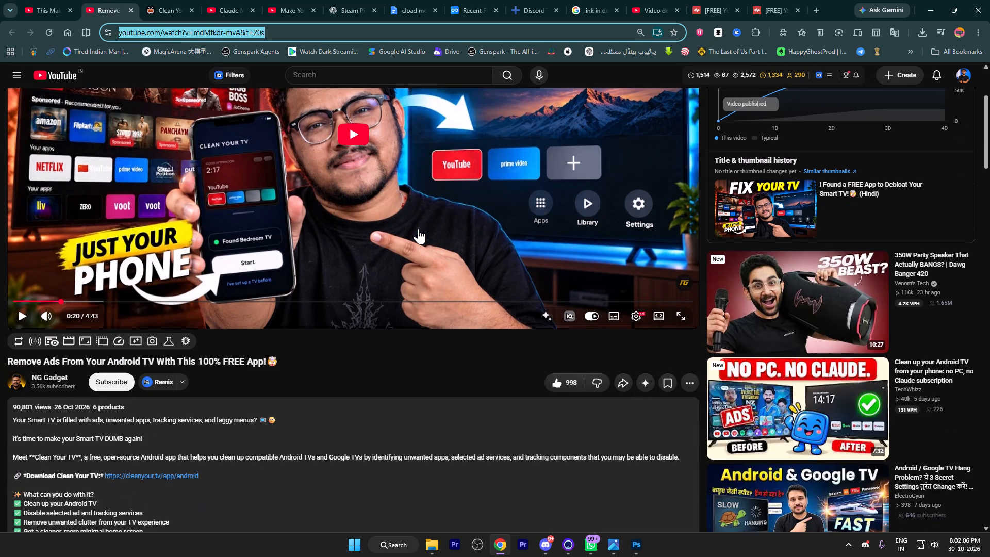
{"action": "scroll", "coordinate": [418, 228], "scroll_direction": "down", "scroll_amount": 3}
{"action": "scroll", "coordinate": [420, 226], "scroll_direction": "up", "scroll_amount": 9}
{"action": "scroll", "coordinate": [419, 222], "scroll_direction": "down", "scroll_amount": 10}
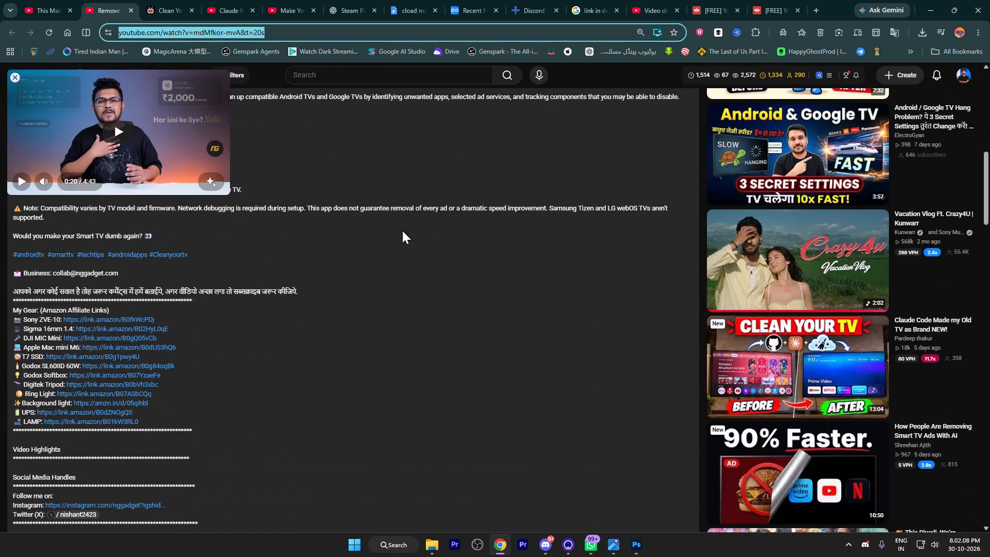
{"action": "scroll", "coordinate": [327, 242], "scroll_direction": "up", "scroll_amount": 3}
{"action": "scroll", "coordinate": [327, 254], "scroll_direction": "down", "scroll_amount": 6}
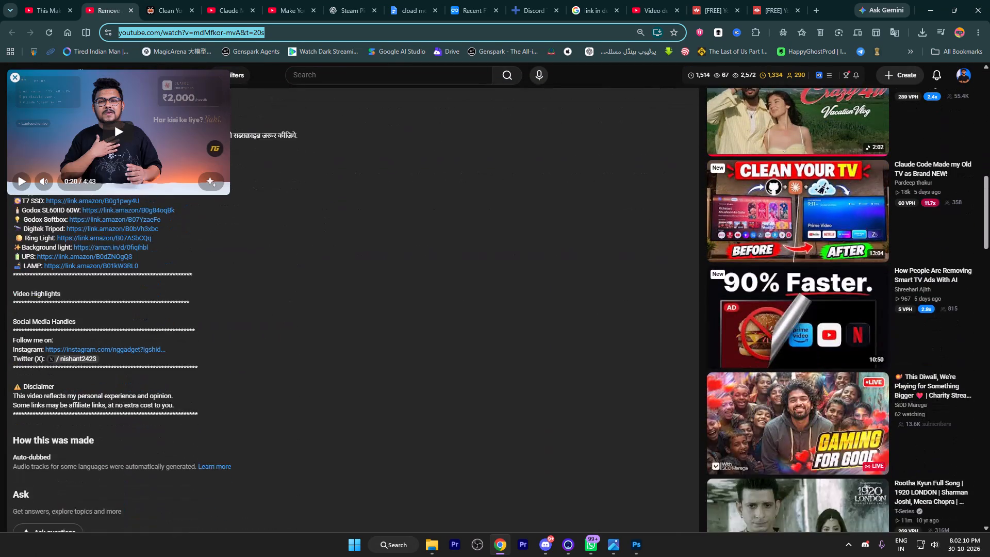
{"action": "scroll", "coordinate": [326, 255], "scroll_direction": "up", "scroll_amount": 3}
{"action": "left_click_drag", "start_coordinate": [202, 253], "coordinate": [157, 258]}
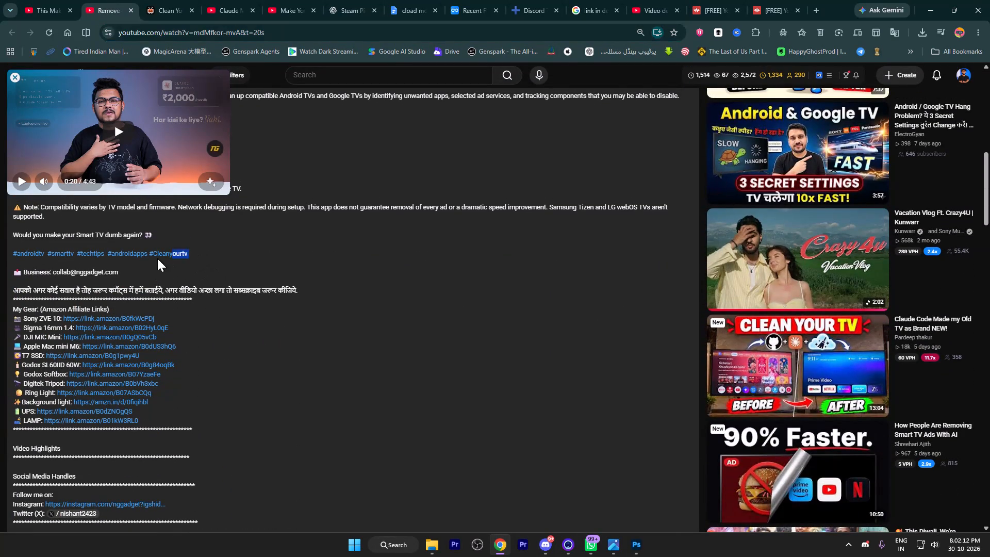
{"action": "left_click_drag", "start_coordinate": [157, 258], "coordinate": [12, 255]}
{"action": "key", "text": "ctrl+c"}
{"action": "left_click", "coordinate": [225, 4]}
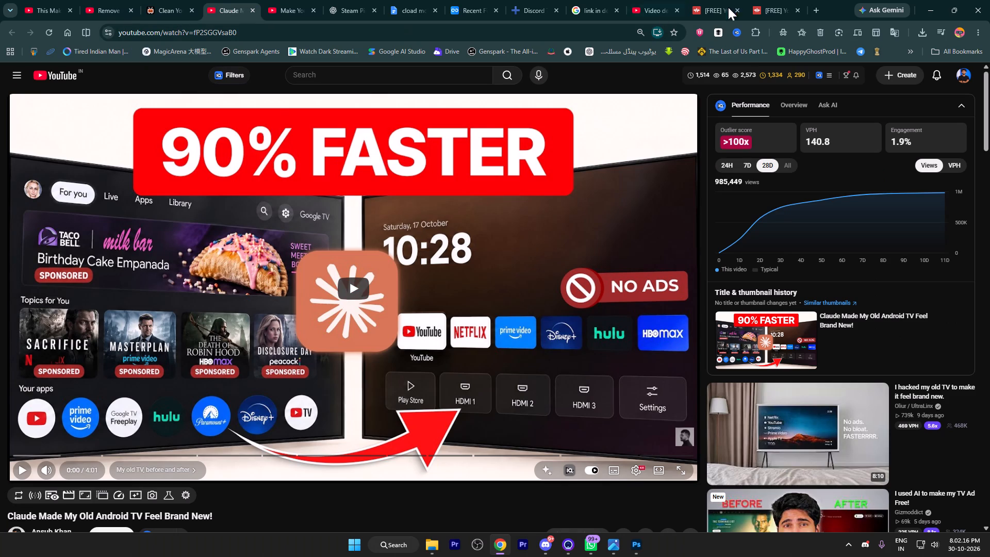
Add the copied hashtags #androidtv #smarttv #techtips #androidapps #Cleanyourtv to the video description, on the line above its existing closing hashtags.
{"action": "left_click", "coordinate": [669, 1]}
{"action": "scroll", "coordinate": [325, 286], "scroll_direction": "up", "scroll_amount": 5}
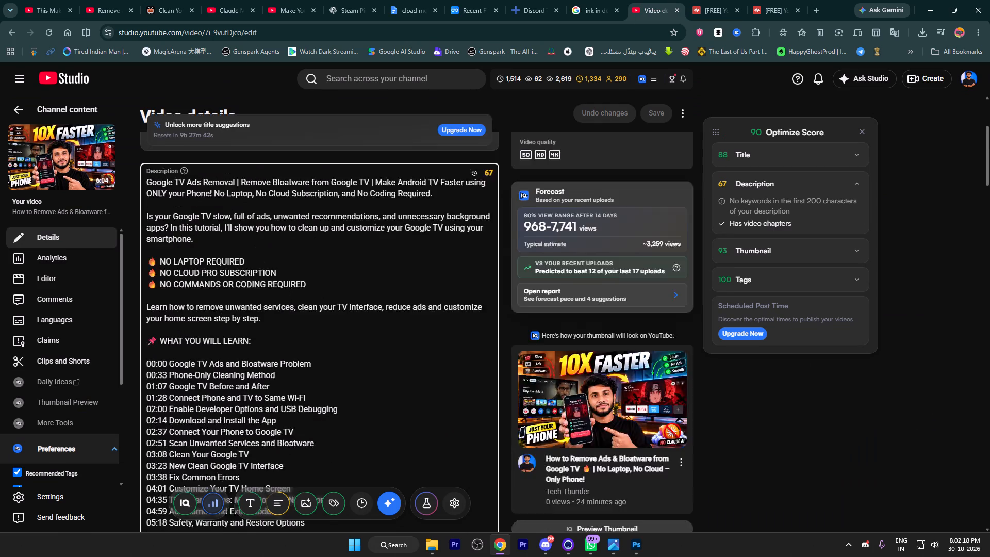
{"action": "scroll", "coordinate": [325, 285], "scroll_direction": "up", "scroll_amount": 3}
{"action": "scroll", "coordinate": [328, 286], "scroll_direction": "down", "scroll_amount": 6}
{"action": "double_click", "coordinate": [328, 281]}
{"action": "left_click", "coordinate": [328, 275]}
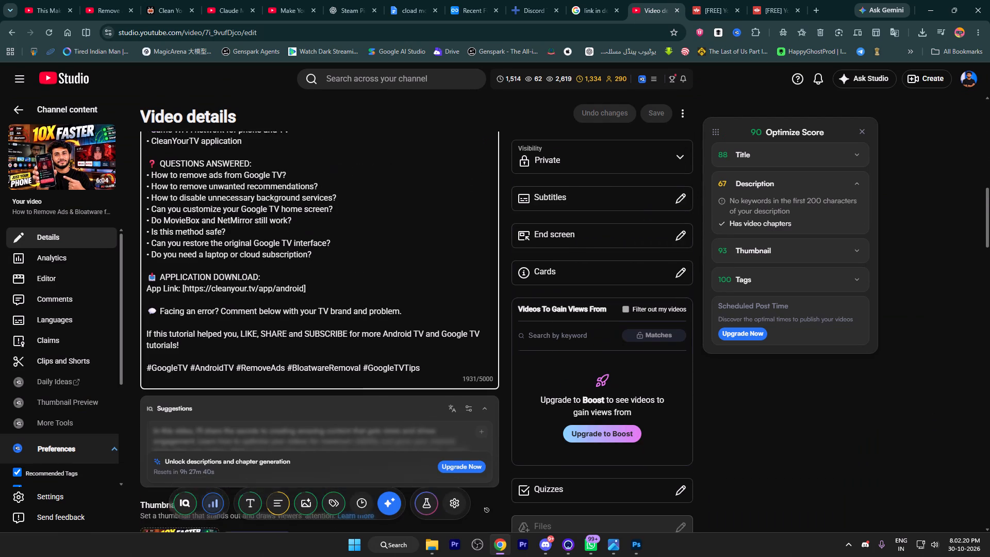
{"action": "left_click", "coordinate": [486, 342]}
{"action": "left_click", "coordinate": [284, 361]}
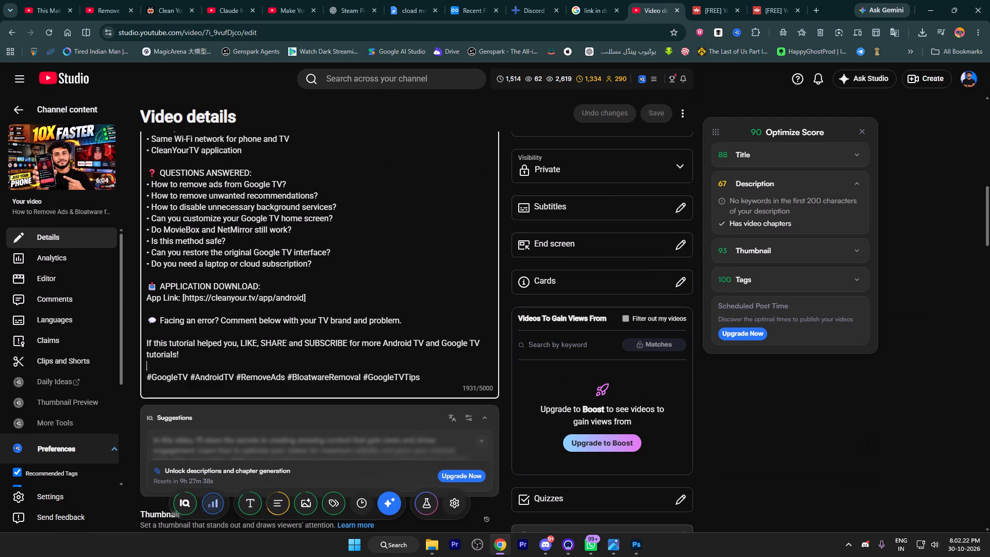
{"action": "key", "text": "ctrl+v"}
{"action": "left_click", "coordinate": [376, 366]}
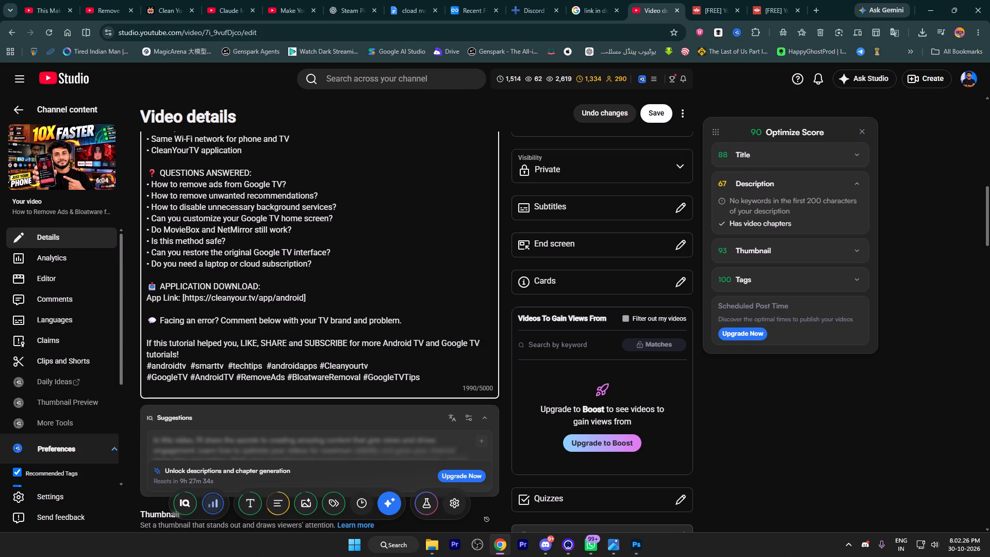
Delete #techtips and #smarttv from the pasted hashtag line in the description.
{"action": "left_click_drag", "start_coordinate": [261, 366], "coordinate": [225, 367]}
{"action": "key", "text": "BackSpace"}
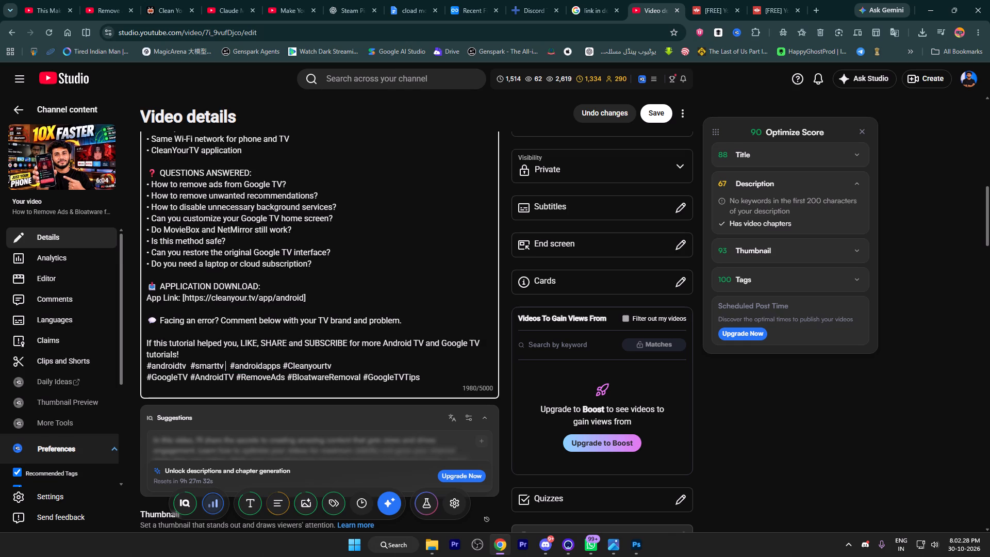
{"action": "left_click", "coordinate": [226, 365]}
{"action": "key", "text": "BackSpace"}
{"action": "key", "text": "BackSpace"}
{"action": "key", "text": "BackSpace"}
{"action": "key", "text": "BackSpace"}
{"action": "key", "text": "BackSpace"}
{"action": "key", "text": "BackSpace"}
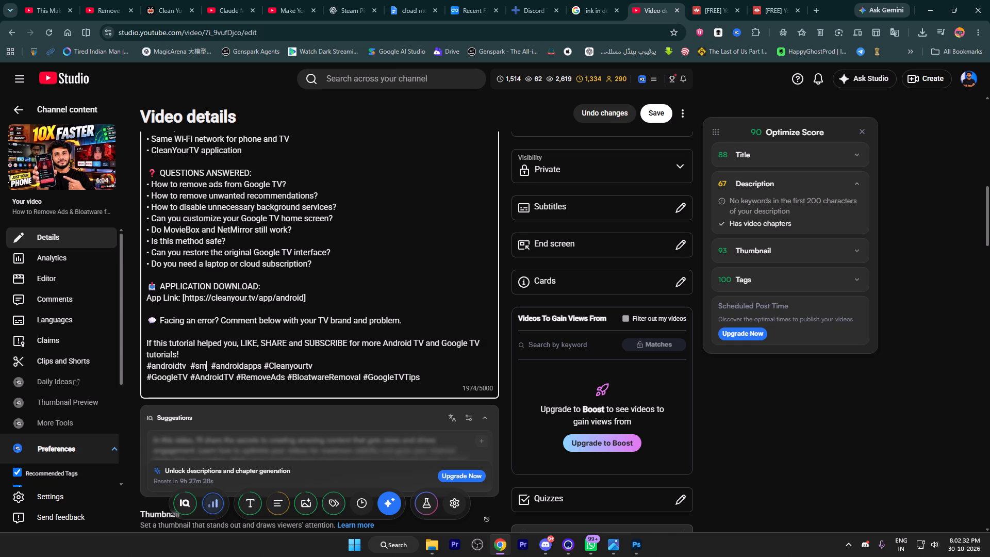
{"action": "key", "text": "BackSpace"}
{"action": "key", "text": "BackSpace"}
{"action": "key", "text": "BackSpace"}
{"action": "key", "text": "BackSpace"}
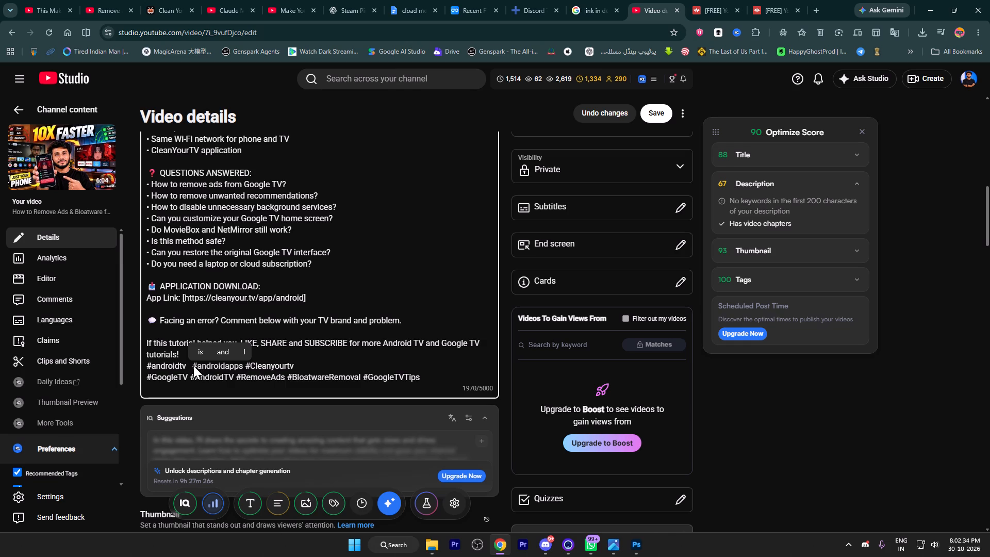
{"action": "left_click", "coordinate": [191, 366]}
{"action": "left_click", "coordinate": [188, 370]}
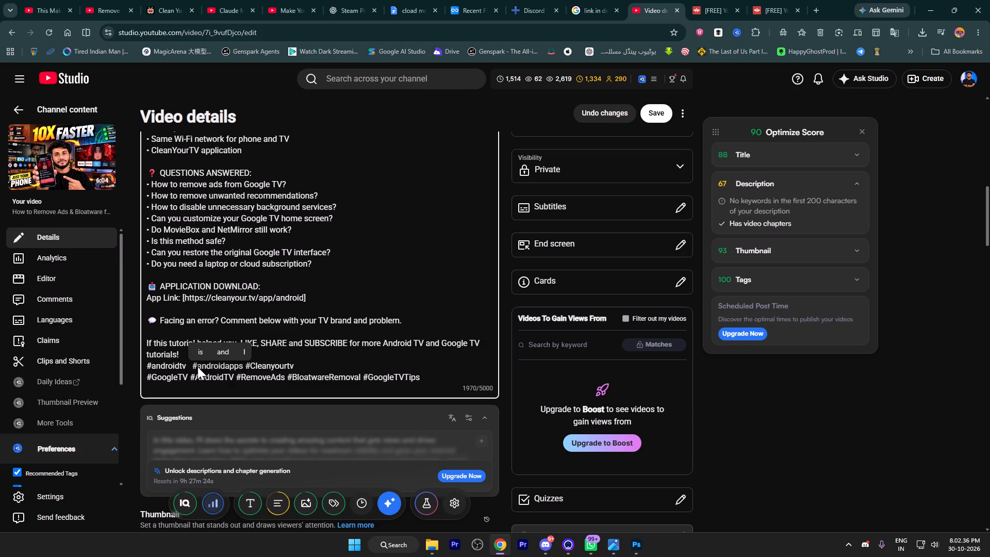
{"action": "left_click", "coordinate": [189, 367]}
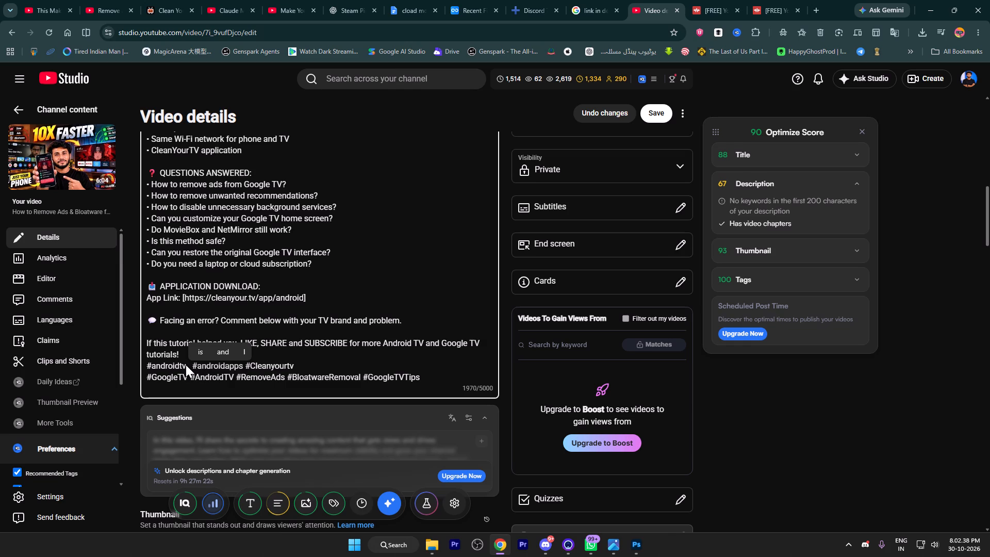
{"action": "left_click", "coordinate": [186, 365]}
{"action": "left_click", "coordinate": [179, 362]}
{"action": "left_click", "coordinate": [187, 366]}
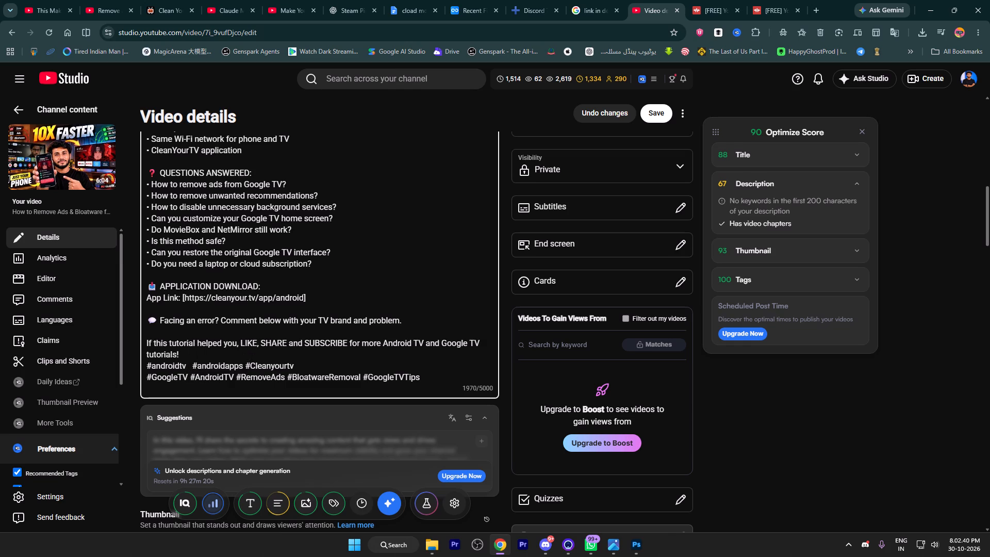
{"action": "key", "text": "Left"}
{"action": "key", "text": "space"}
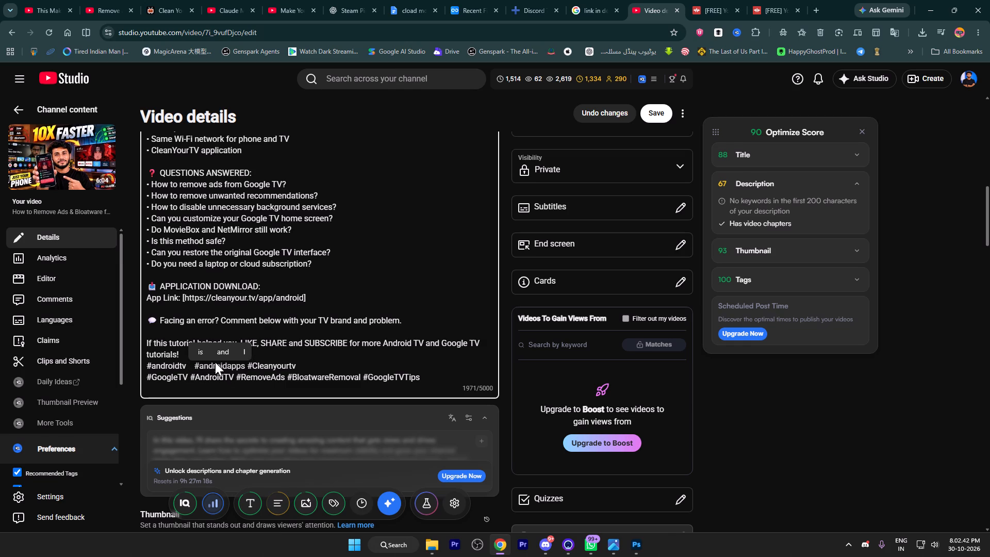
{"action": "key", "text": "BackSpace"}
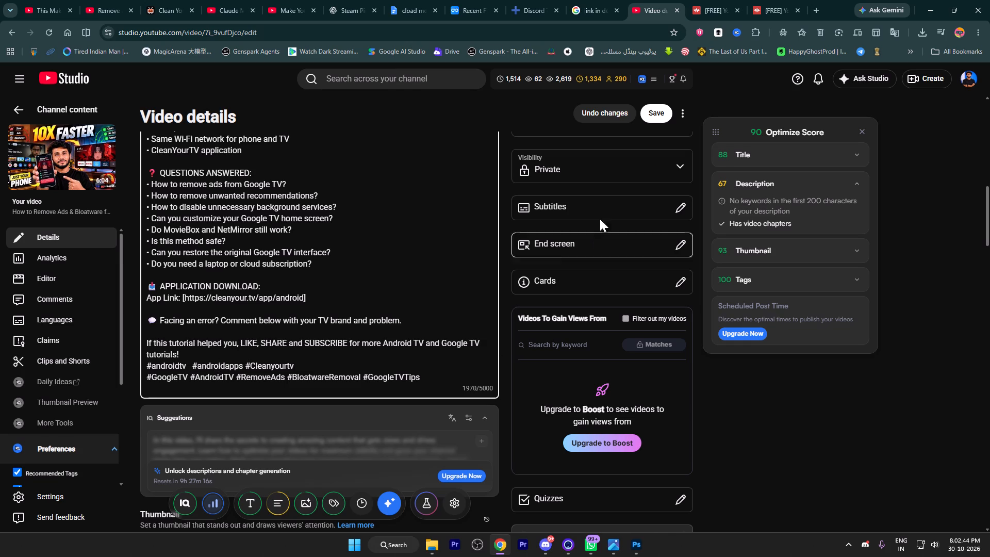
Save the video's changed description.
{"action": "left_click", "coordinate": [659, 117]}
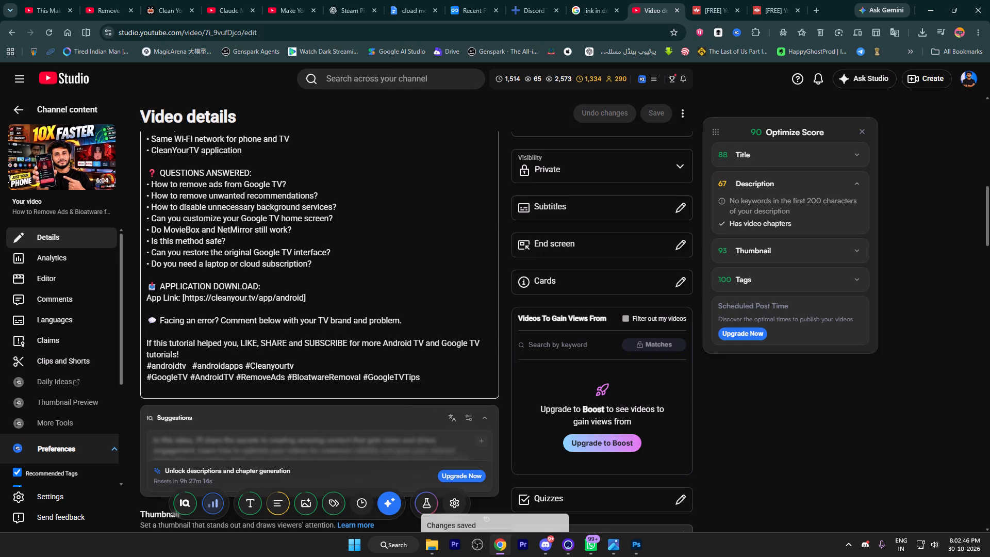
Delete the 🔥 emoji from the video title.
{"action": "left_click", "coordinate": [387, 326]}
{"action": "scroll", "coordinate": [383, 322], "scroll_direction": "up", "scroll_amount": 3}
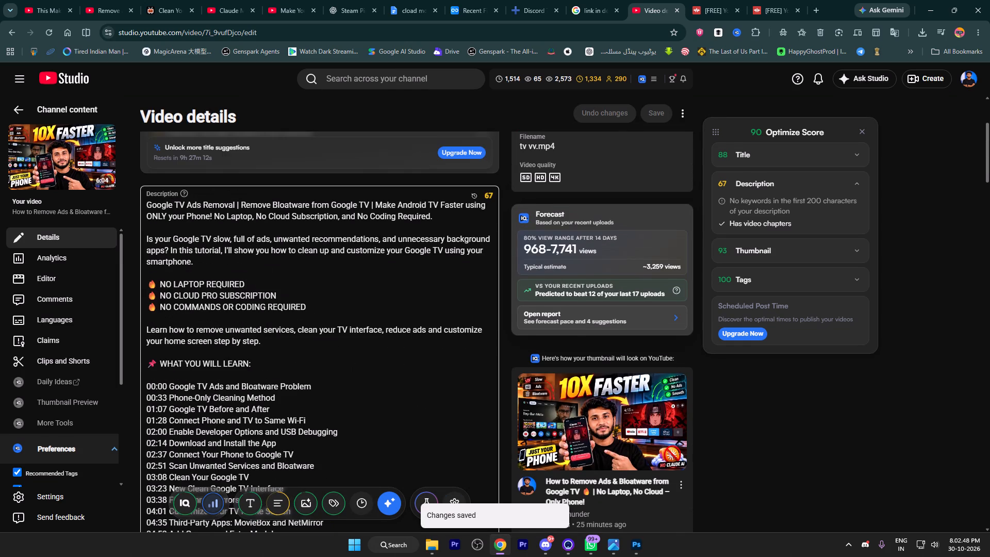
{"action": "scroll", "coordinate": [383, 322], "scroll_direction": "up", "scroll_amount": 1}
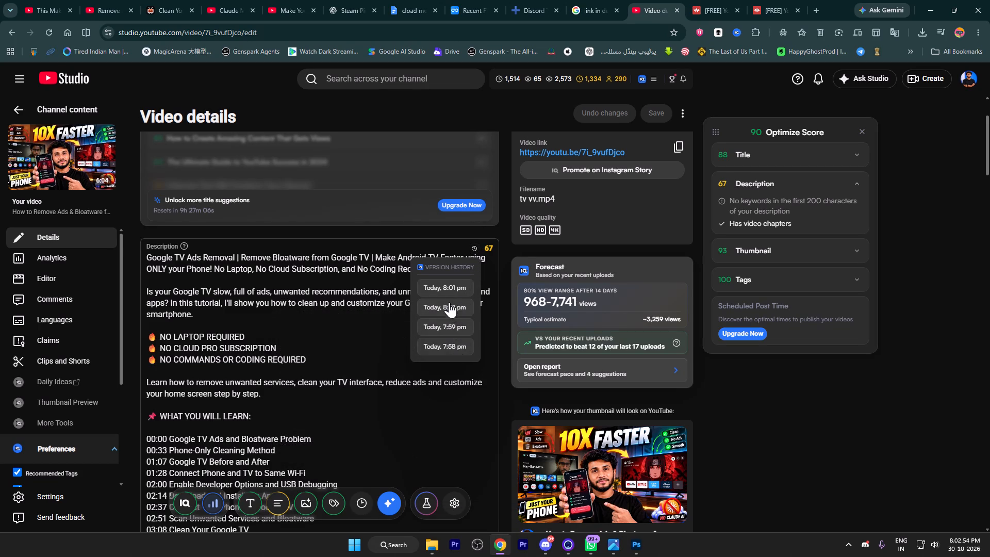
{"action": "left_click", "coordinate": [844, 435]}
{"action": "scroll", "coordinate": [284, 333], "scroll_direction": "up", "scroll_amount": 4}
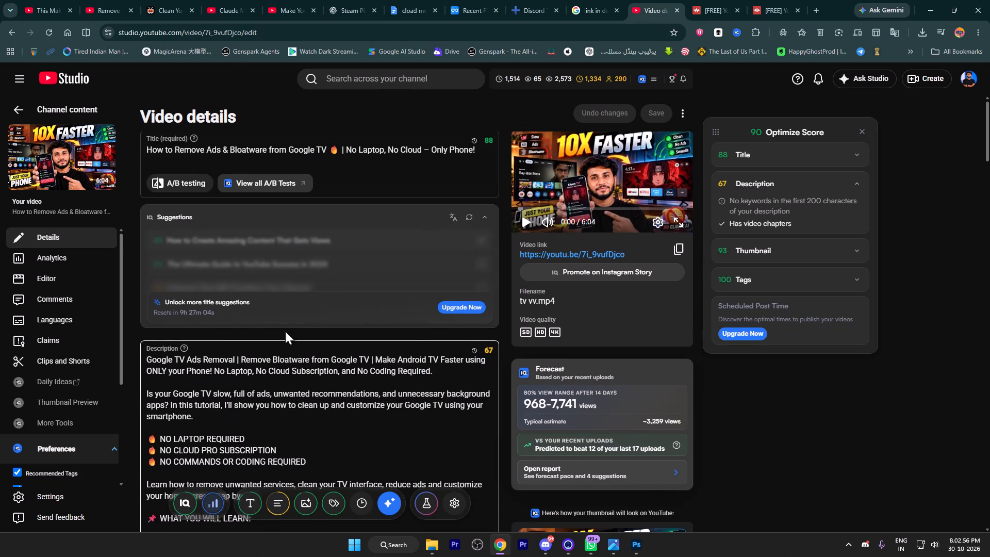
{"action": "scroll", "coordinate": [301, 327], "scroll_direction": "up", "scroll_amount": 5}
{"action": "left_click", "coordinate": [339, 150]}
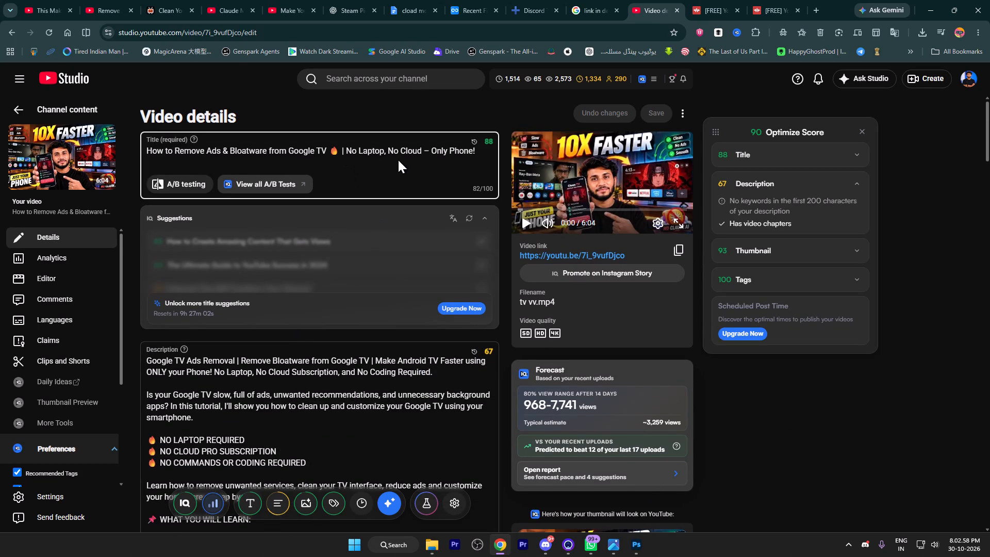
{"action": "key", "text": "BackSpace"}
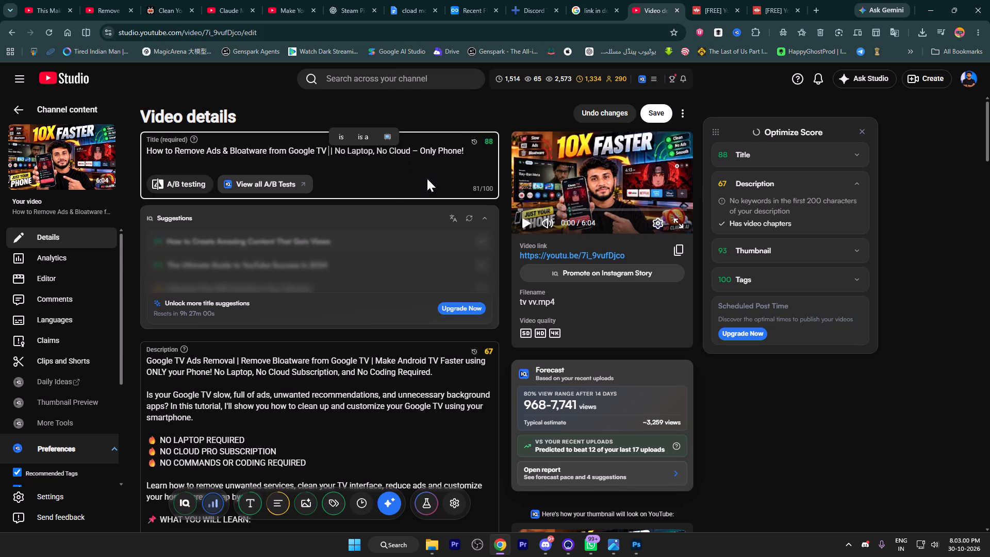
{"action": "left_click", "coordinate": [95, 5]}
{"action": "left_click_drag", "start_coordinate": [395, 300], "coordinate": [382, 297]}
{"action": "scroll", "coordinate": [383, 296], "scroll_direction": "down", "scroll_amount": 3}
{"action": "left_click_drag", "start_coordinate": [284, 361], "coordinate": [30, 362]}
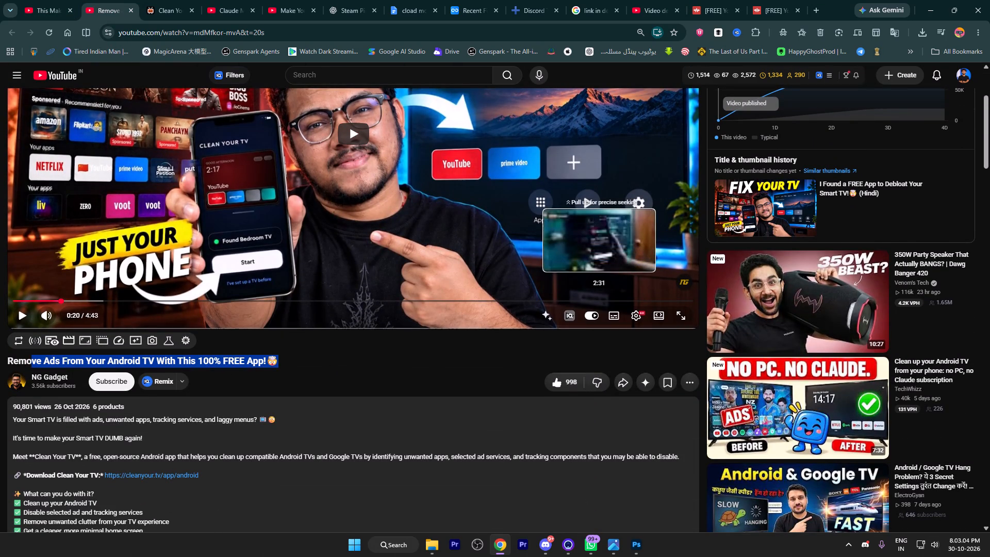
{"action": "left_click_drag", "start_coordinate": [30, 362], "coordinate": [6, 361]}
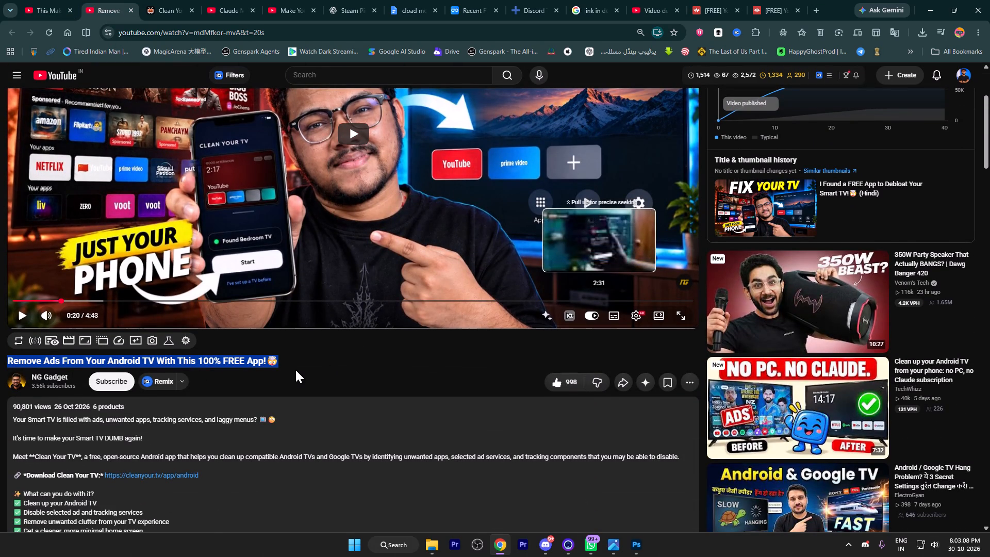
{"action": "key", "text": "ctrl+c"}
{"action": "left_click", "coordinate": [491, 220]}
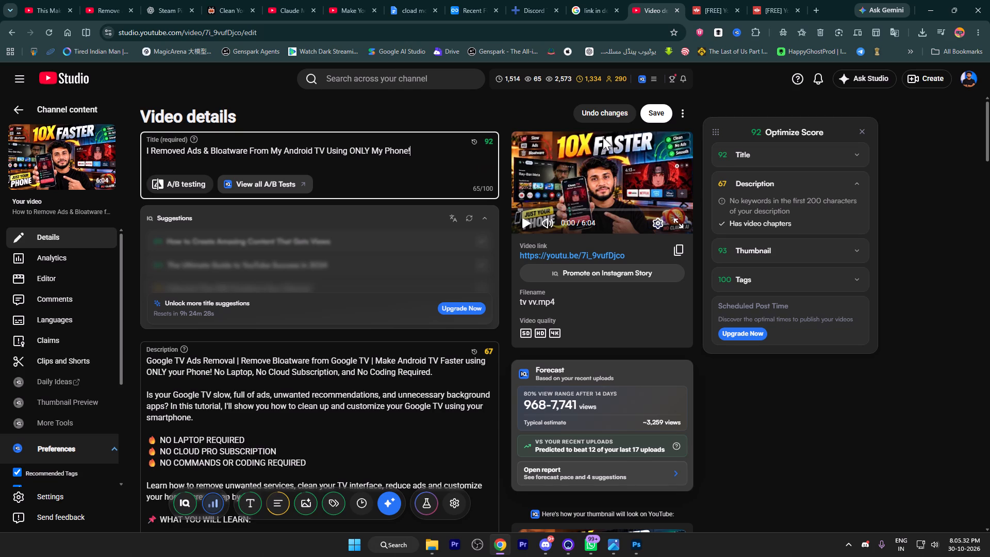
{"action": "left_click", "coordinate": [661, 110]}
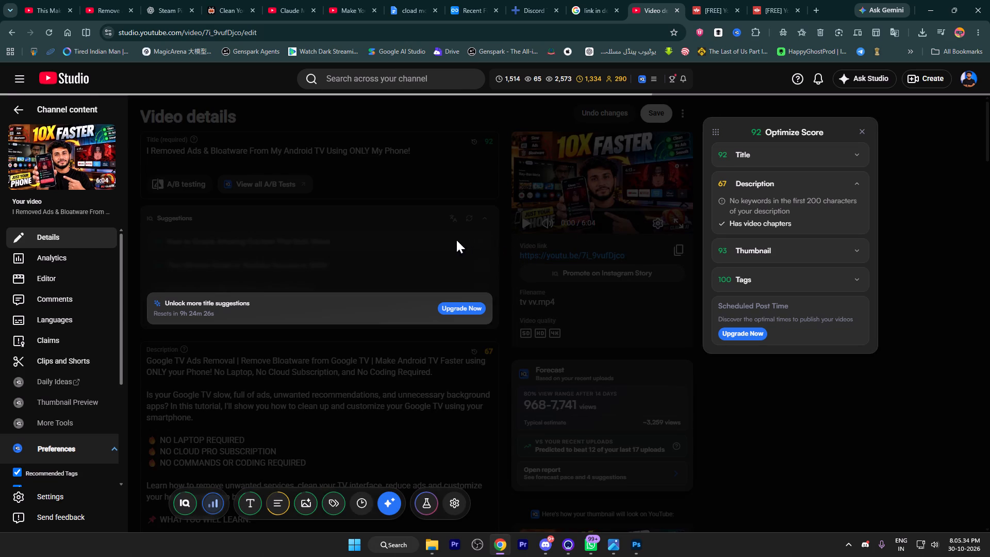
Review the video's remaining details, from the description through audience, language, licence, remixing, category and comment settings.
{"action": "scroll", "coordinate": [377, 220], "scroll_direction": "down", "scroll_amount": 4}
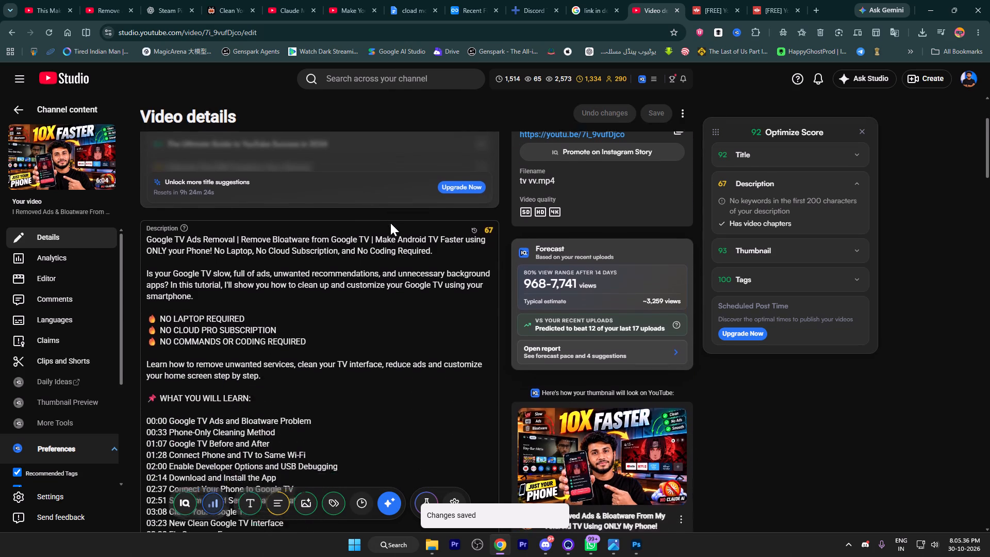
{"action": "scroll", "coordinate": [391, 223], "scroll_direction": "down", "scroll_amount": 20}
{"action": "scroll", "coordinate": [391, 223], "scroll_direction": "down", "scroll_amount": 1}
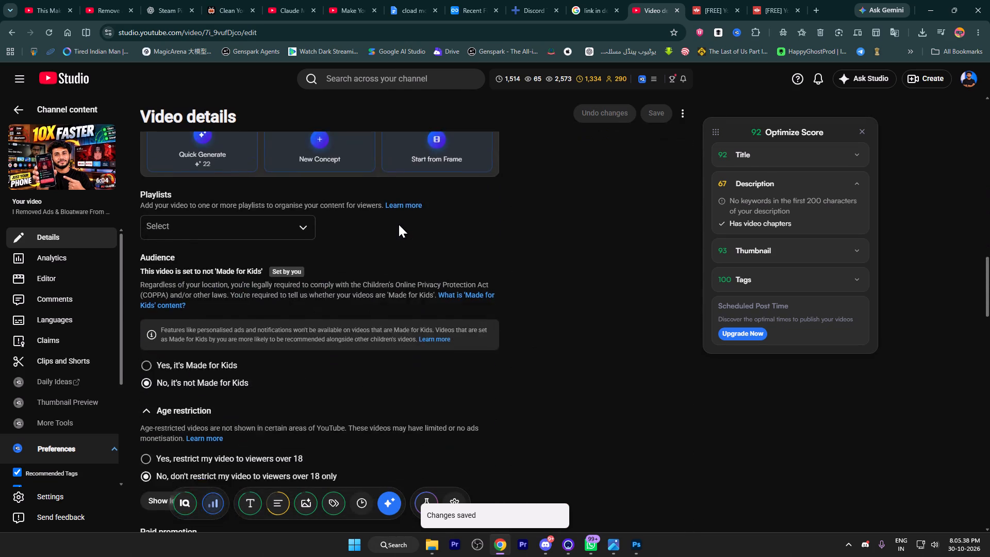
{"action": "scroll", "coordinate": [399, 224], "scroll_direction": "down", "scroll_amount": 20}
{"action": "scroll", "coordinate": [399, 224], "scroll_direction": "down", "scroll_amount": 3}
{"action": "left_click_drag", "start_coordinate": [401, 223], "coordinate": [402, 223]}
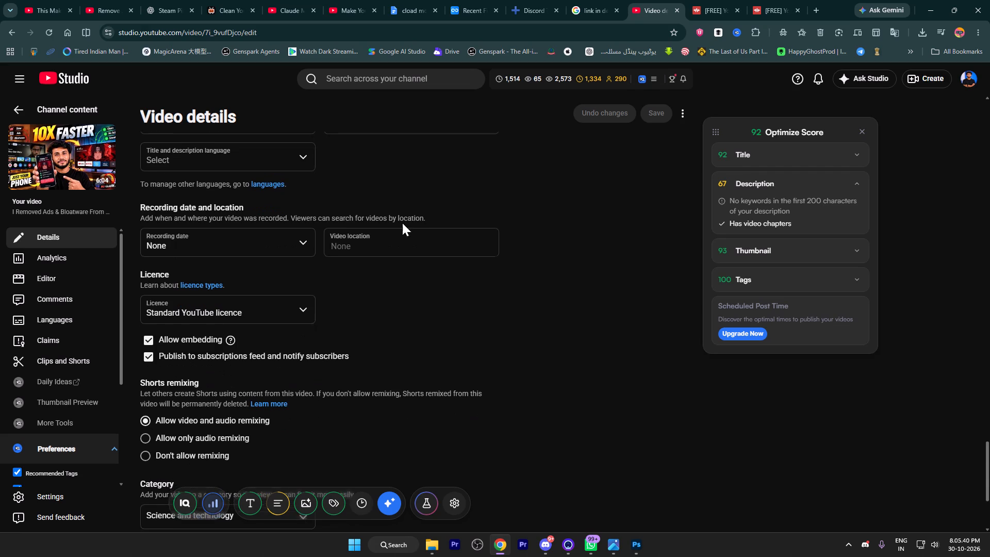
{"action": "left_click_drag", "start_coordinate": [402, 223], "coordinate": [403, 218]}
{"action": "left_click", "coordinate": [402, 218]}
{"action": "scroll", "coordinate": [386, 217], "scroll_direction": "down", "scroll_amount": 7}
{"action": "scroll", "coordinate": [395, 265], "scroll_direction": "up", "scroll_amount": 2}
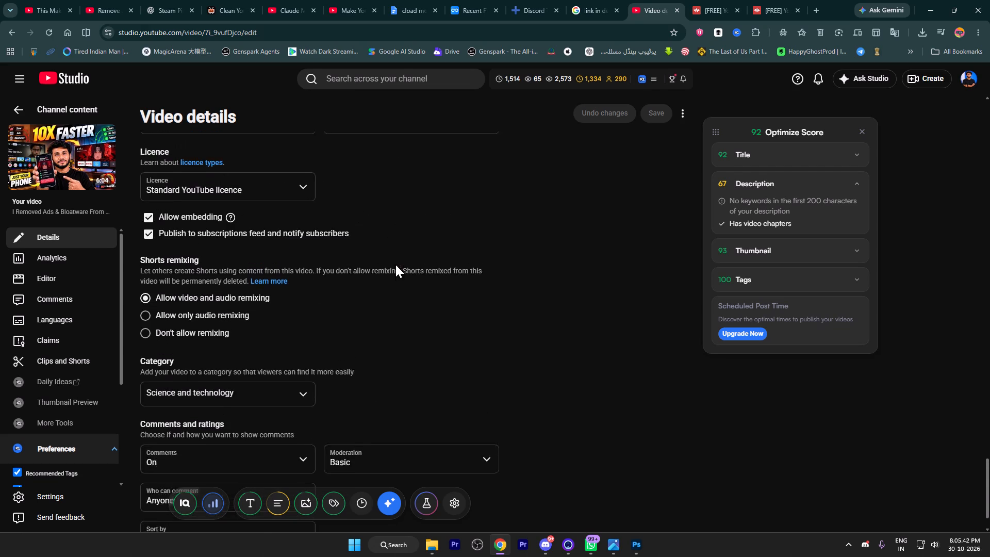
Review the video's tags and suggested tags, and inspect the suggested "android tv" keyword in the Keyword Inspector.
{"action": "scroll", "coordinate": [395, 265], "scroll_direction": "up", "scroll_amount": 7}
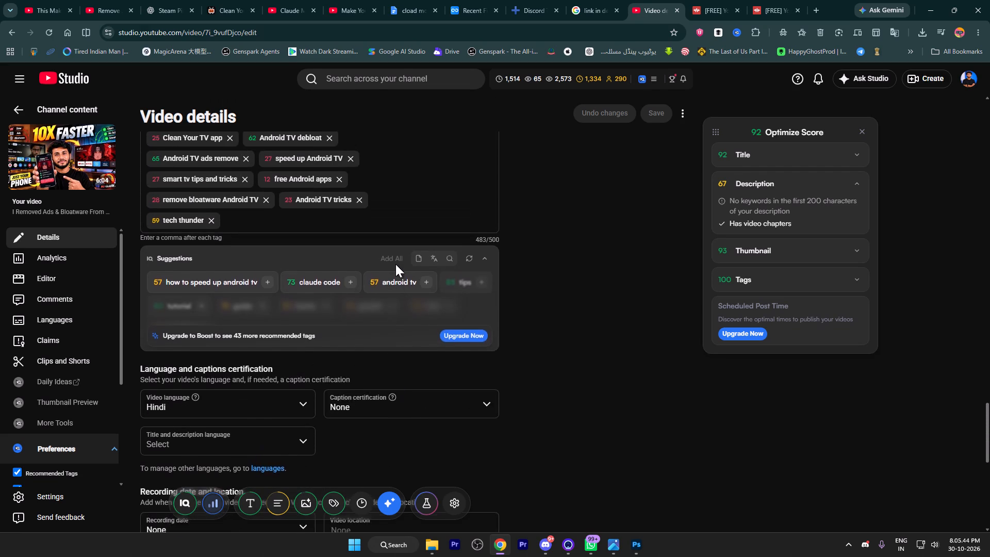
{"action": "left_click", "coordinate": [395, 264]}
{"action": "left_click", "coordinate": [395, 264]}
{"action": "scroll", "coordinate": [396, 264], "scroll_direction": "down", "scroll_amount": 15}
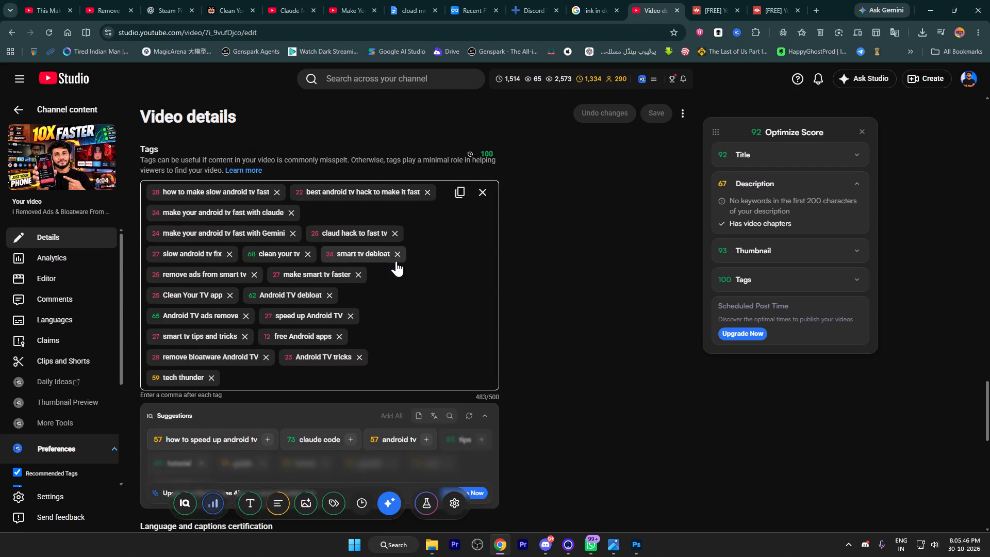
{"action": "scroll", "coordinate": [396, 261], "scroll_direction": "down", "scroll_amount": 3}
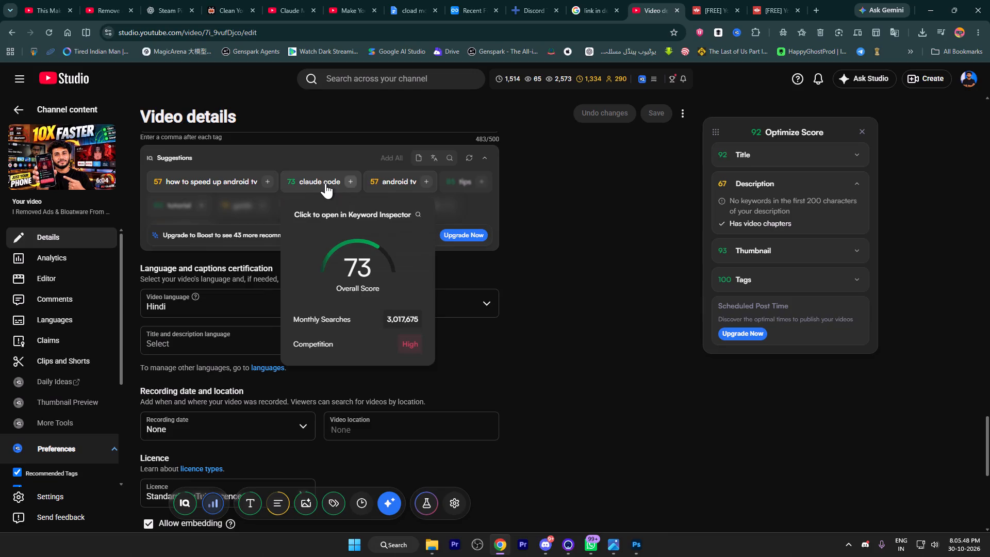
{"action": "left_click", "coordinate": [398, 183]}
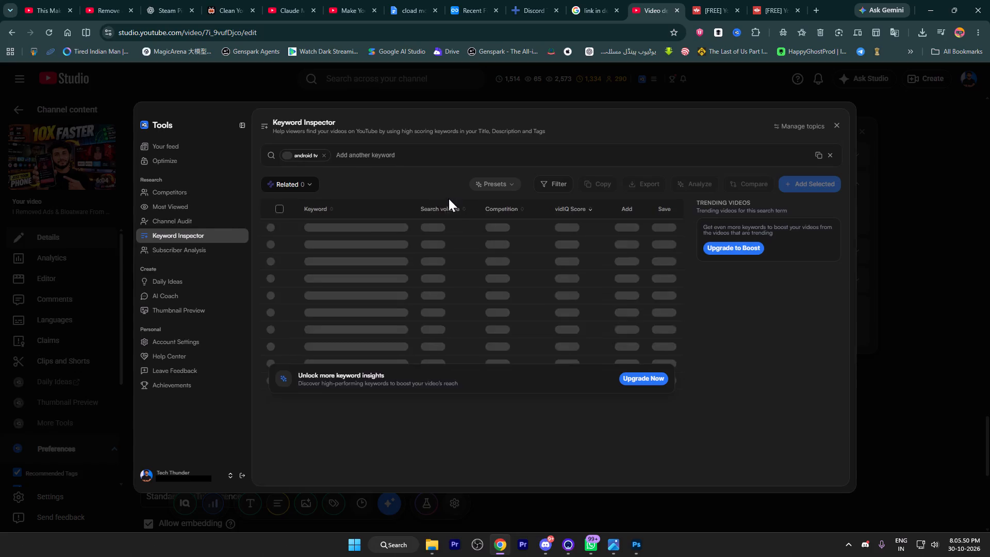
{"action": "left_click", "coordinate": [839, 124]}
Add the tag "androidtv" after the video's existing tags and save the changes.
{"action": "scroll", "coordinate": [463, 240], "scroll_direction": "up", "scroll_amount": 5}
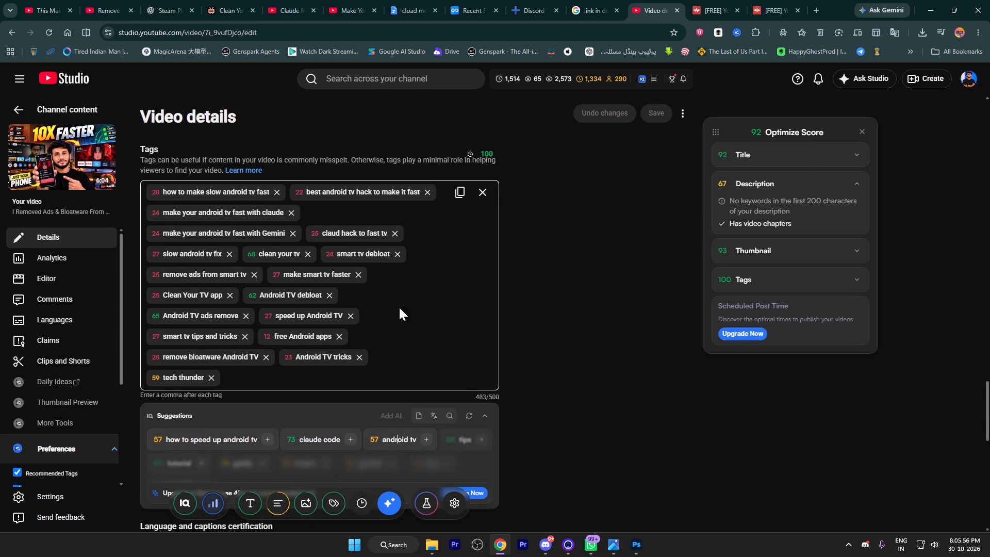
{"action": "left_click", "coordinate": [260, 377]}
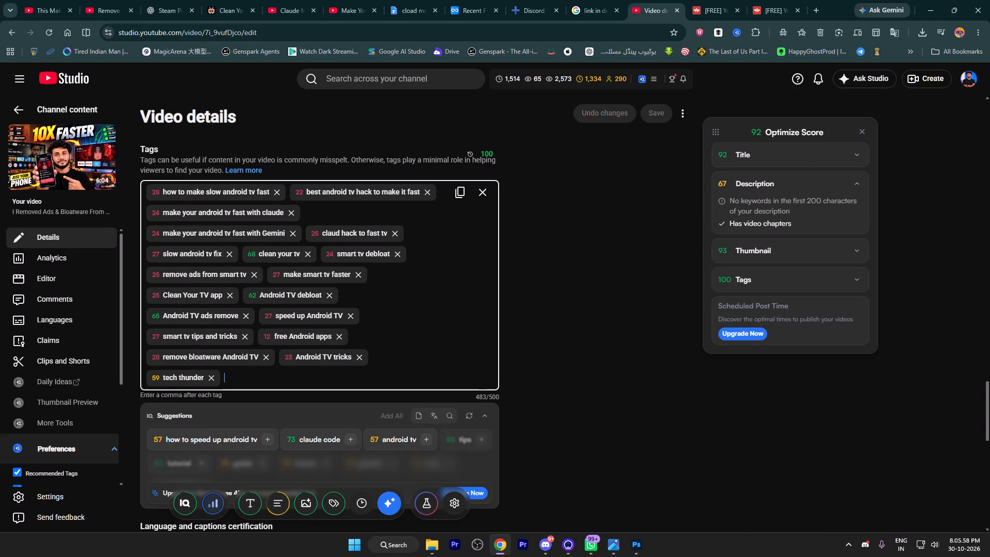
{"action": "type", "text": "and"}
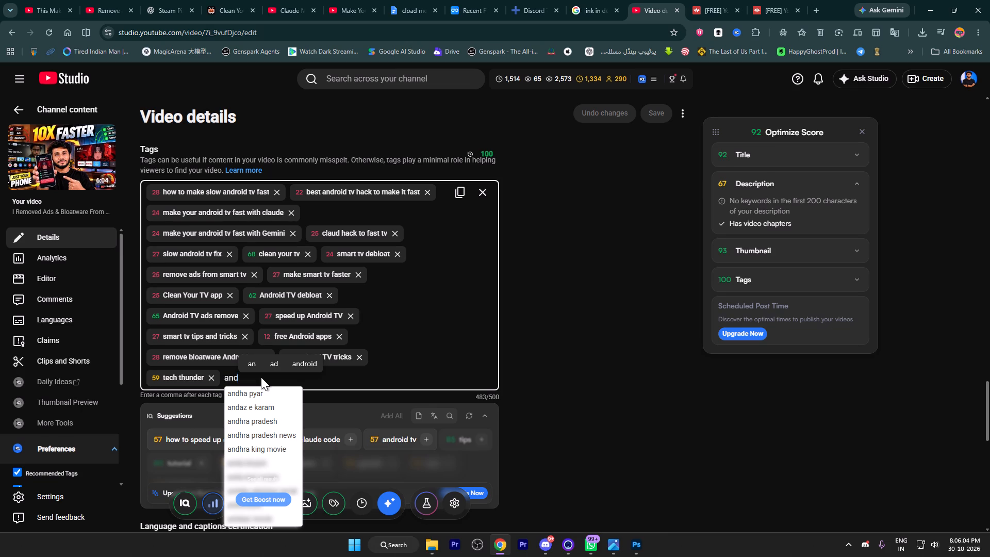
{"action": "type", "text": "roid"}
{"action": "key", "text": "space"}
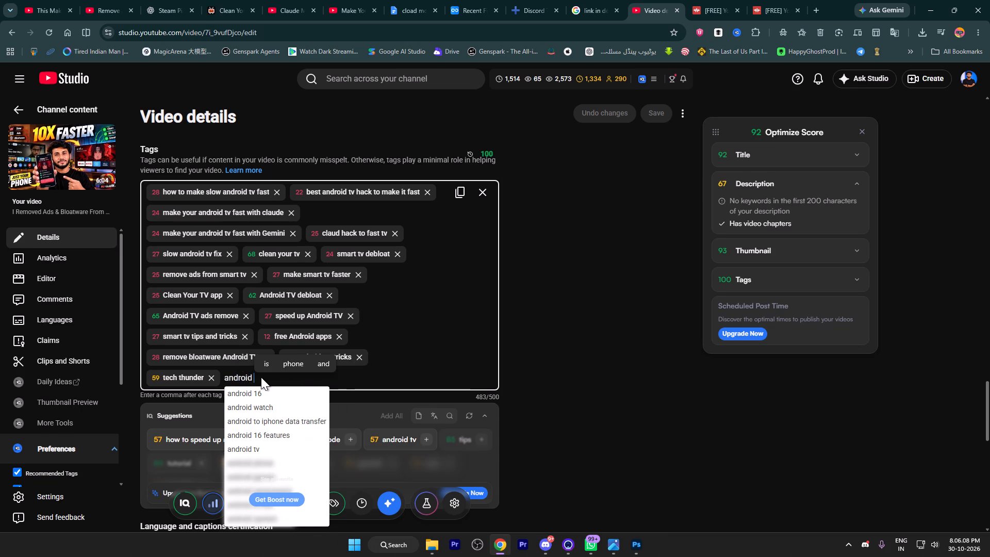
{"action": "key", "text": "BackSpace"}
{"action": "type", "text": "tv"}
{"action": "key", "text": "Return"}
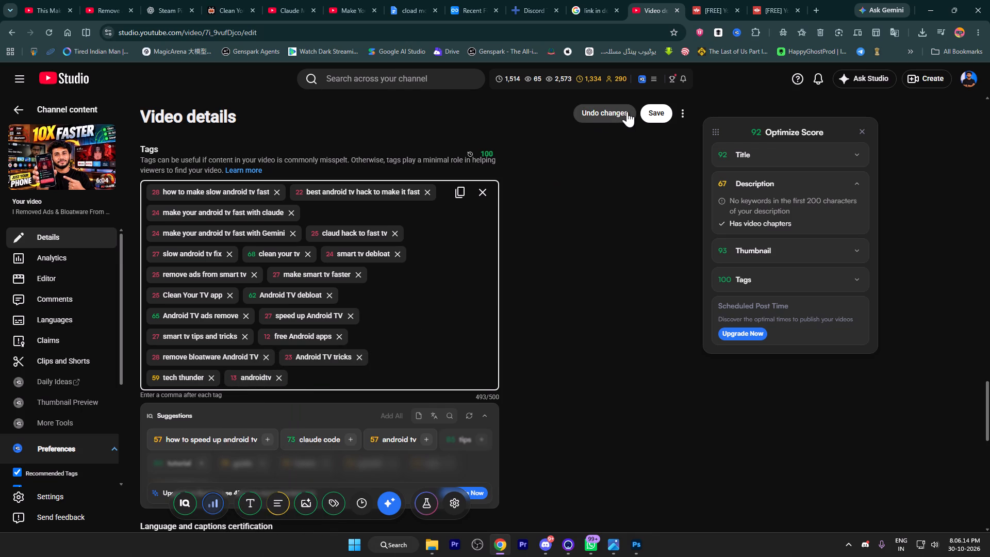
{"action": "left_click", "coordinate": [657, 107]}
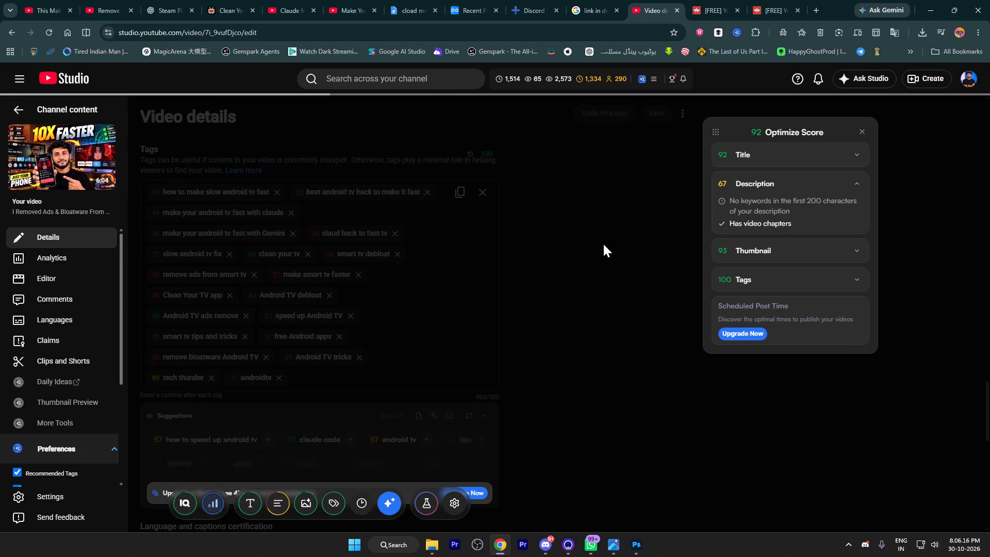
Copy the Optimize Score's description advice and review the description from its opening lines to the closing hashtags.
{"action": "left_click", "coordinate": [588, 242]}
{"action": "left_click_drag", "start_coordinate": [602, 243], "coordinate": [635, 244]}
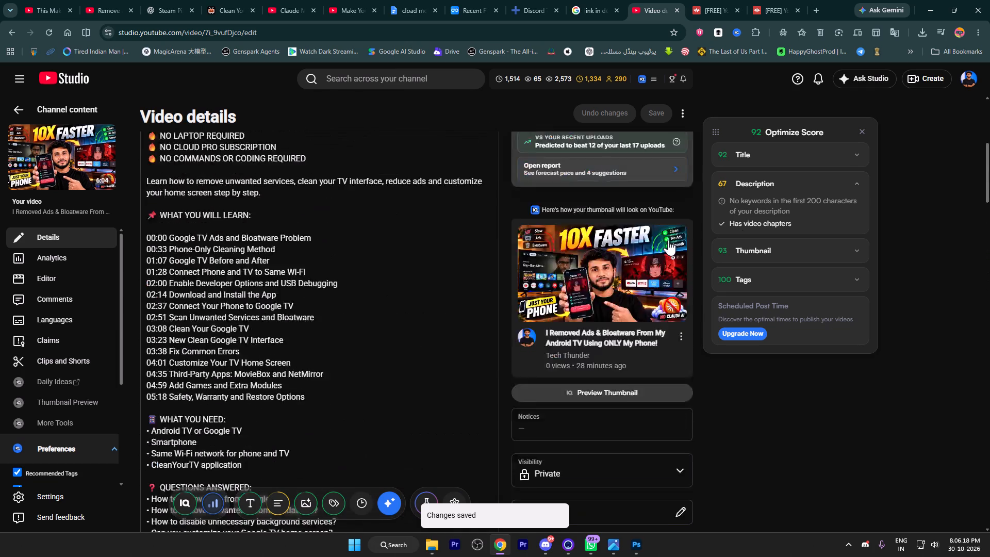
{"action": "left_click", "coordinate": [751, 222]}
{"action": "left_click", "coordinate": [733, 223]}
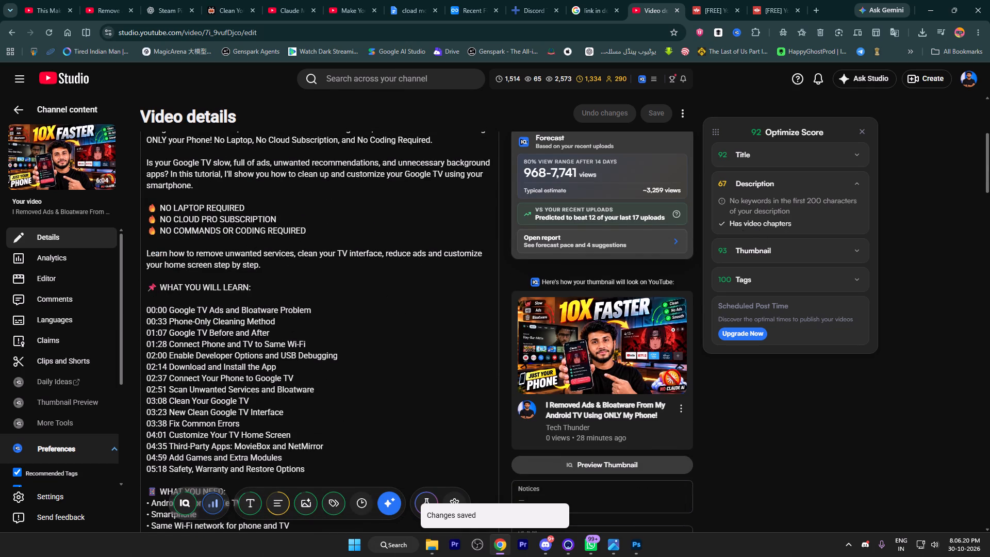
{"action": "left_click_drag", "start_coordinate": [791, 211], "coordinate": [728, 203]}
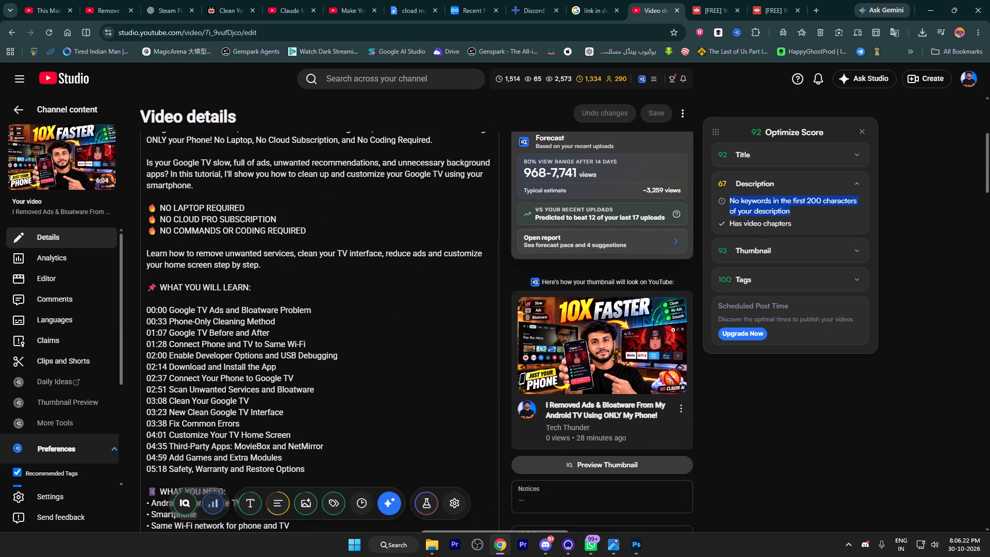
{"action": "key", "text": "ctrl+c"}
{"action": "left_click", "coordinate": [432, 280]}
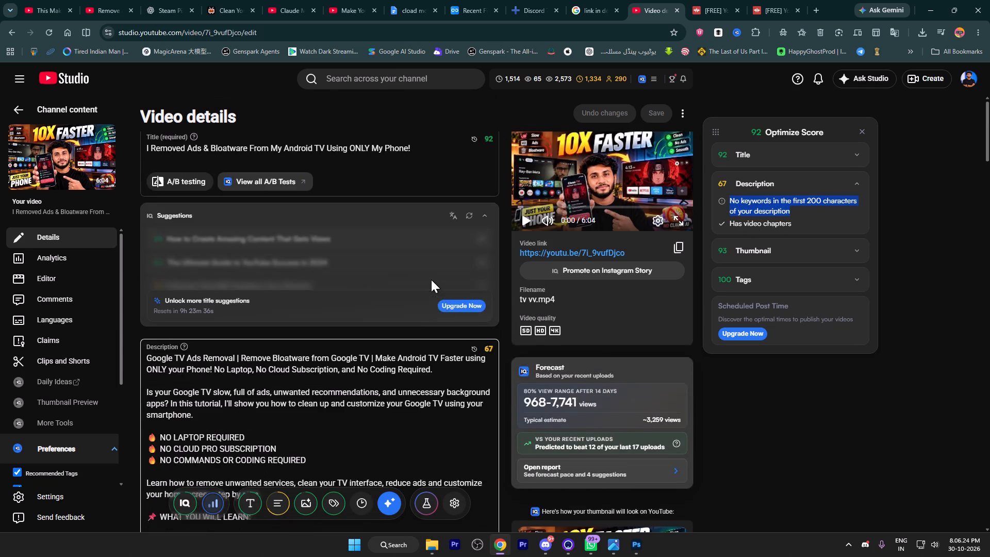
{"action": "scroll", "coordinate": [431, 280], "scroll_direction": "down", "scroll_amount": 5}
{"action": "scroll", "coordinate": [430, 281], "scroll_direction": "up", "scroll_amount": 4}
{"action": "scroll", "coordinate": [430, 278], "scroll_direction": "down", "scroll_amount": 6}
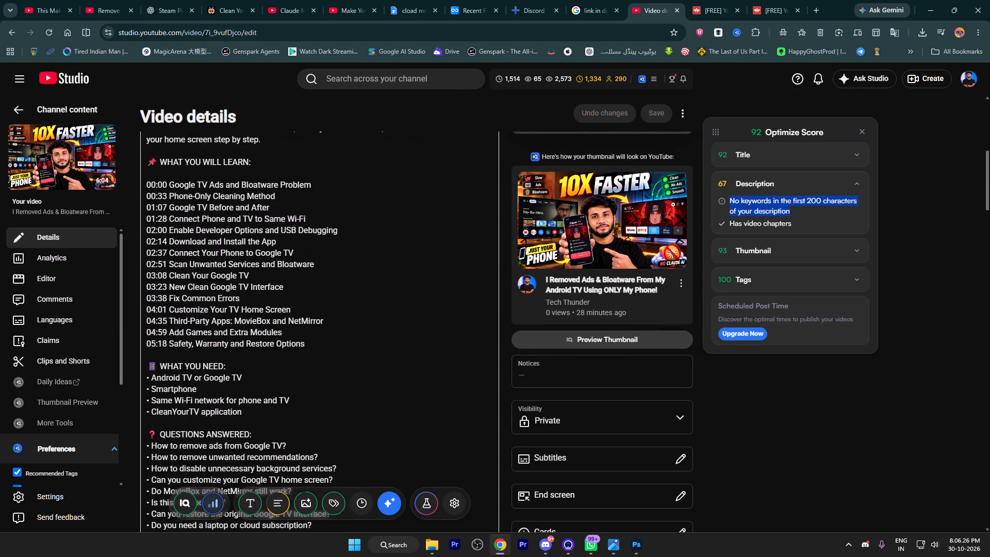
{"action": "scroll", "coordinate": [430, 278], "scroll_direction": "down", "scroll_amount": 4}
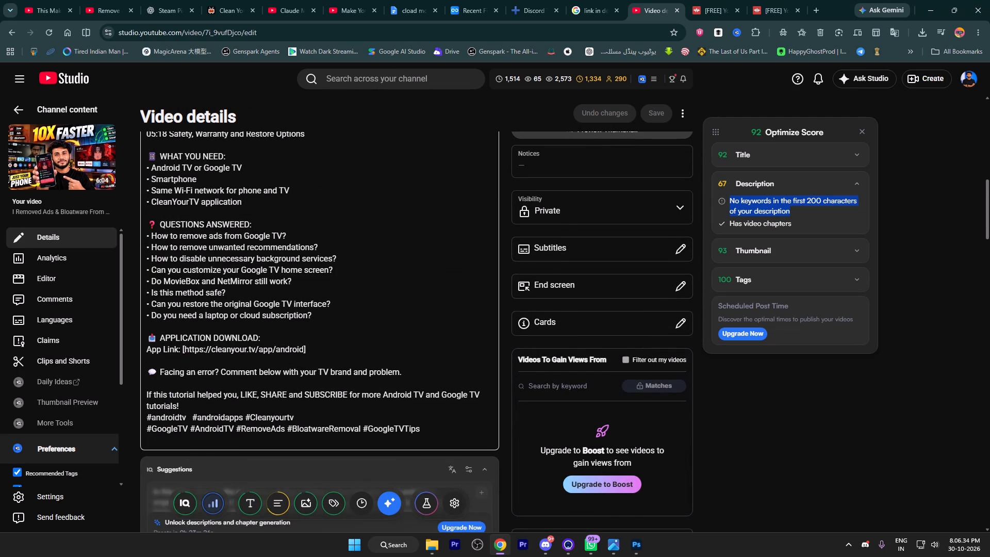
{"action": "scroll", "coordinate": [421, 282], "scroll_direction": "down", "scroll_amount": 1}
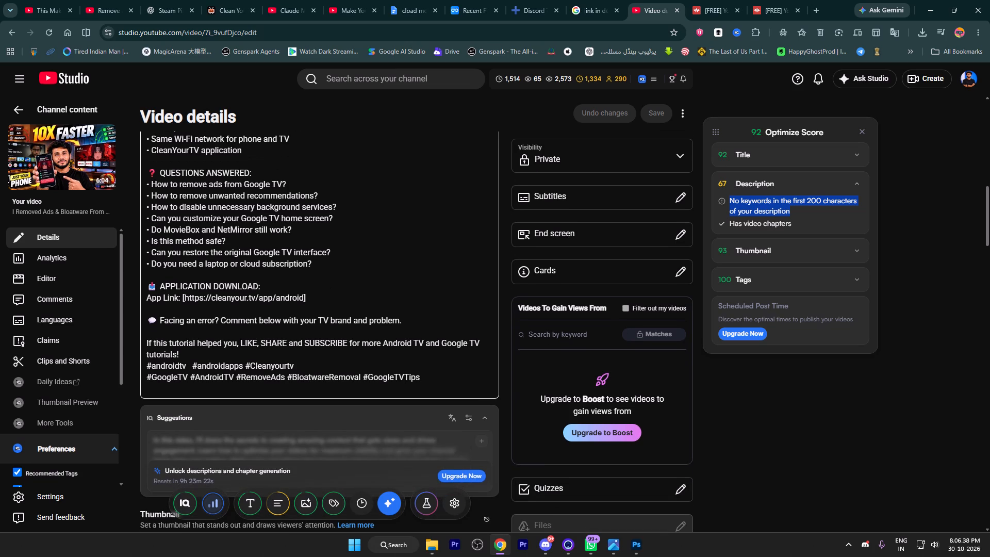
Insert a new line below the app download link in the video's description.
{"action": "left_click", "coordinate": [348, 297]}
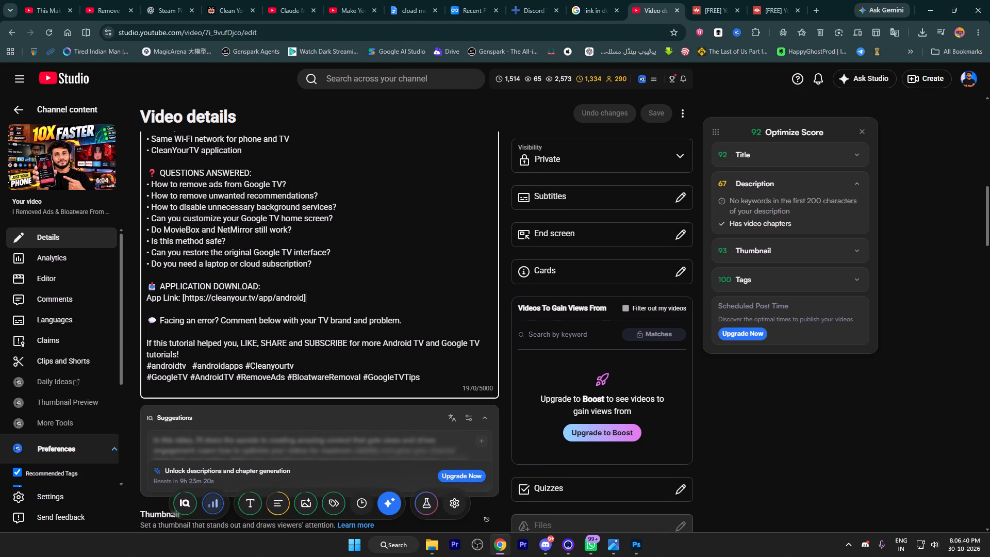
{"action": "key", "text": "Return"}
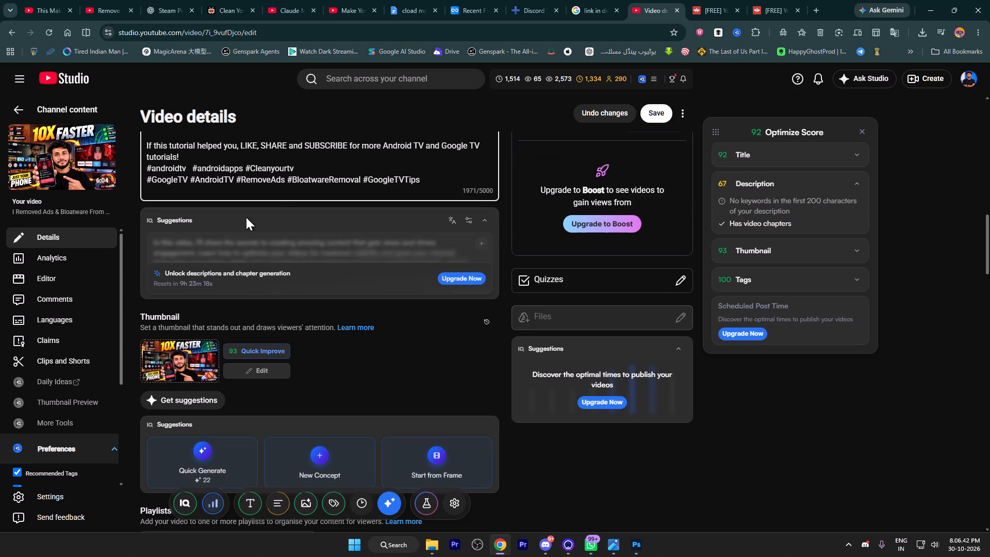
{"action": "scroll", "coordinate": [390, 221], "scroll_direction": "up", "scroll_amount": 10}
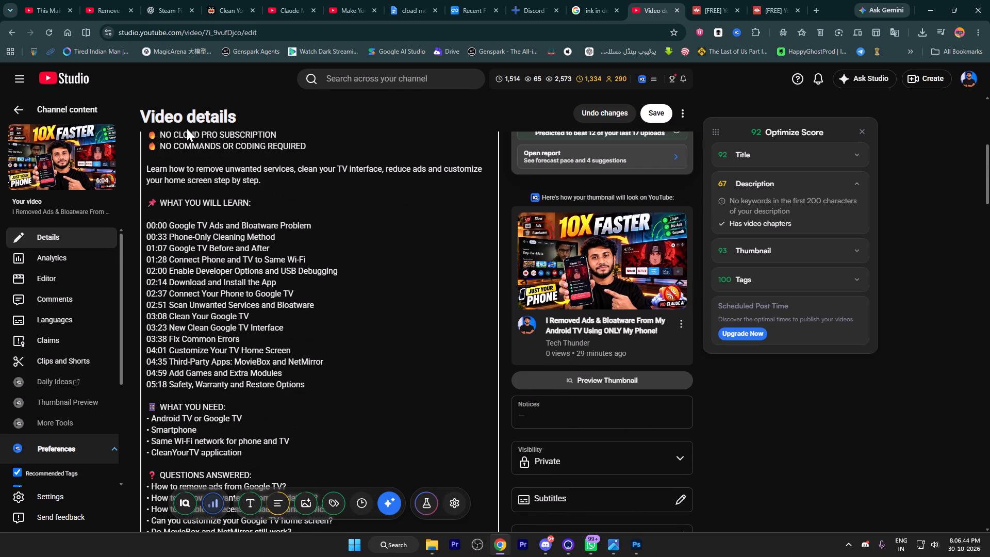
Discard the unsaved edit and copy the CONNECT WITH ME block from the description of "Best Gaming Mouse Under ₹3,000? I Tested 8 Mice!".
{"action": "left_click", "coordinate": [14, 105]}
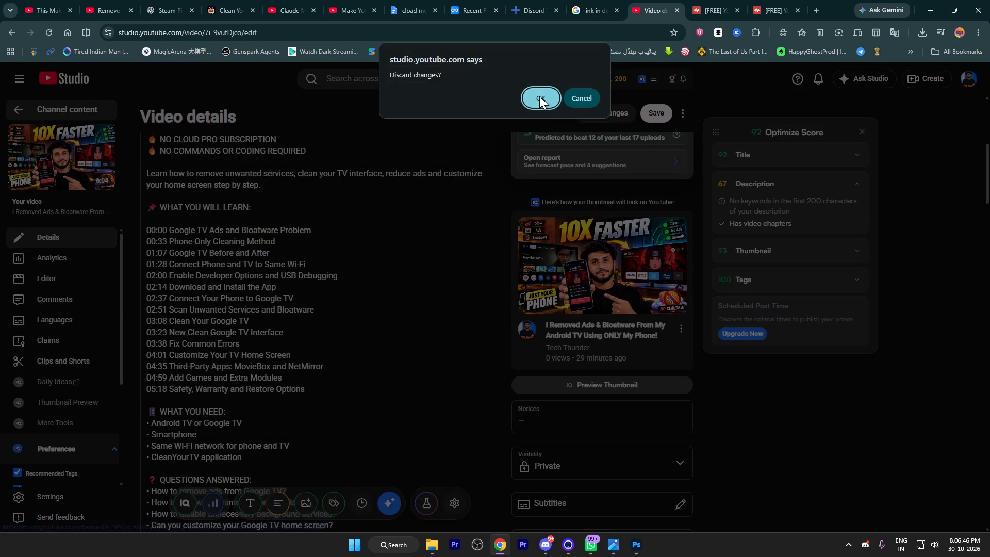
{"action": "left_click", "coordinate": [539, 95]}
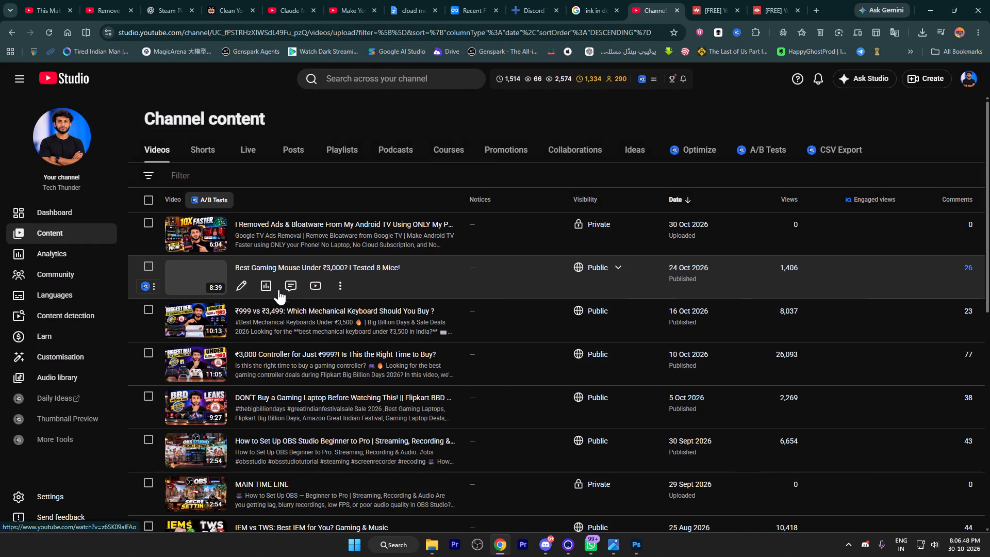
{"action": "left_click", "coordinate": [247, 292]}
{"action": "scroll", "coordinate": [325, 281], "scroll_direction": "down", "scroll_amount": 5}
{"action": "left_click", "coordinate": [320, 280]}
{"action": "scroll", "coordinate": [317, 278], "scroll_direction": "down", "scroll_amount": 2}
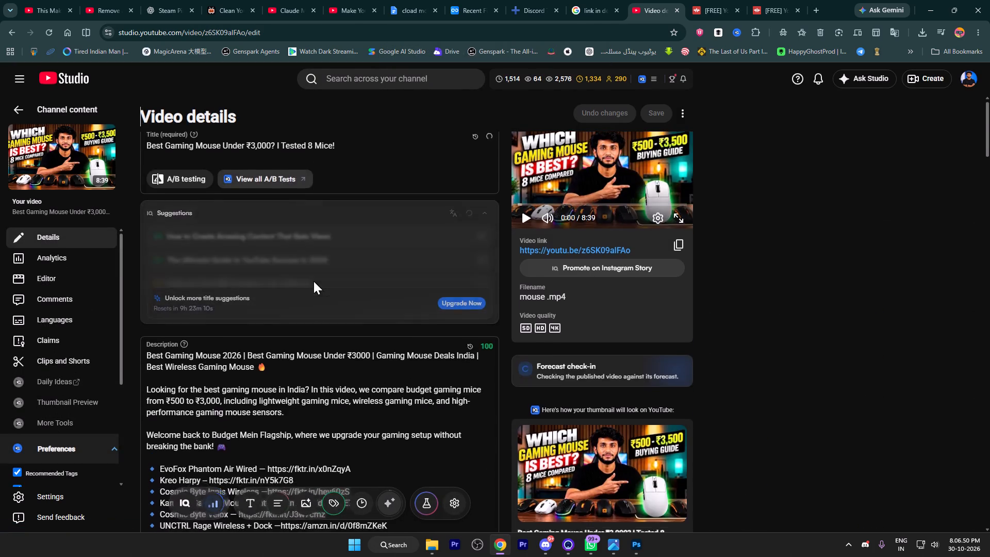
{"action": "scroll", "coordinate": [313, 281], "scroll_direction": "down", "scroll_amount": 10}
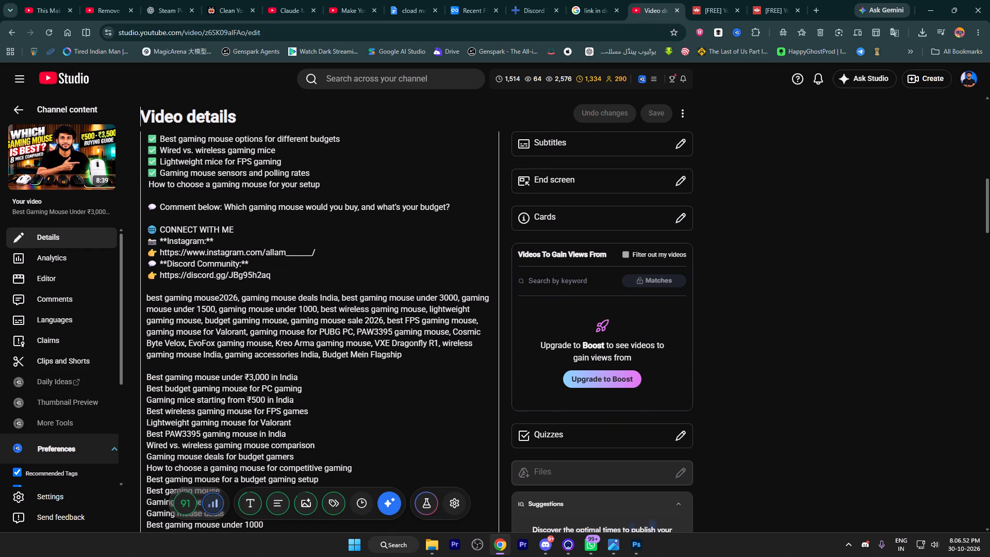
{"action": "left_click_drag", "start_coordinate": [148, 227], "coordinate": [271, 280]}
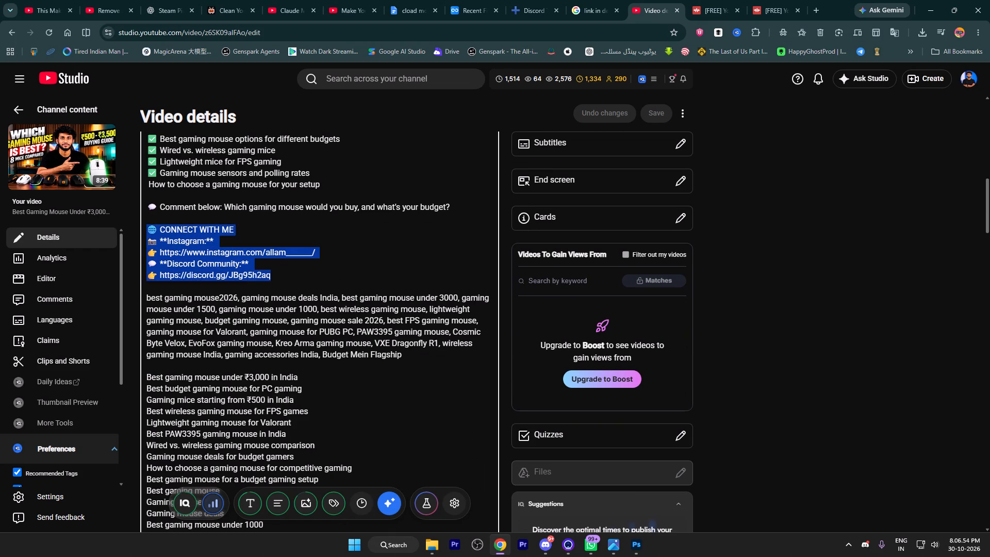
{"action": "left_click_drag", "start_coordinate": [271, 280], "coordinate": [274, 279]}
{"action": "key", "text": "ctrl+c"}
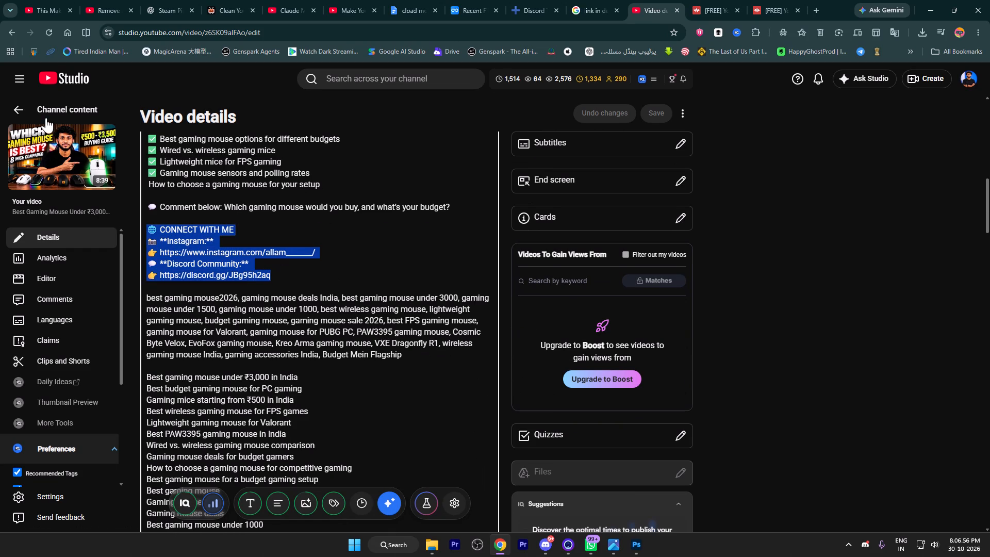
Paste the copied CONNECT WITH ME block into the Android TV video's description, between the chapter list and WHAT YOU NEED.
{"action": "left_click", "coordinate": [43, 112]}
{"action": "left_click", "coordinate": [245, 247]}
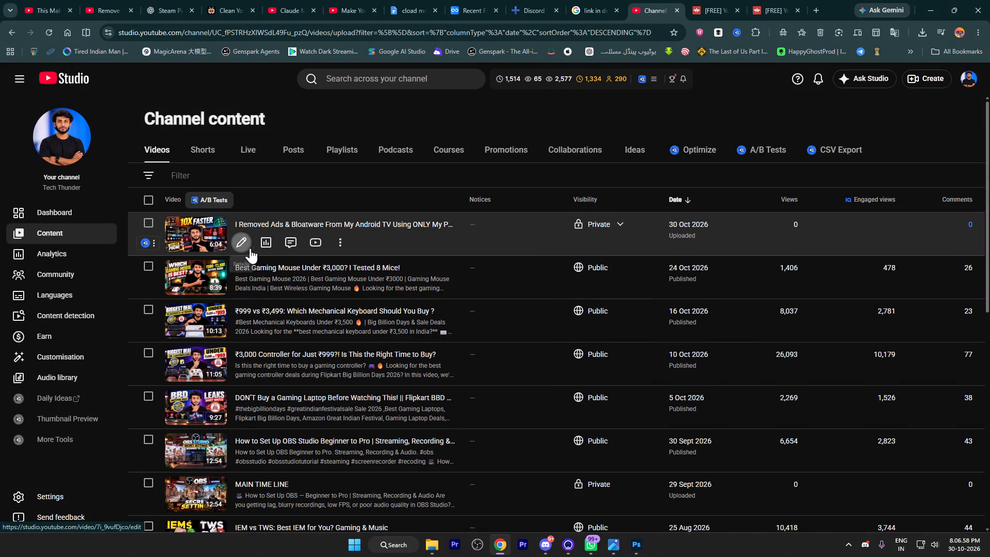
{"action": "scroll", "coordinate": [267, 269], "scroll_direction": "down", "scroll_amount": 2}
{"action": "scroll", "coordinate": [257, 365], "scroll_direction": "down", "scroll_amount": 7}
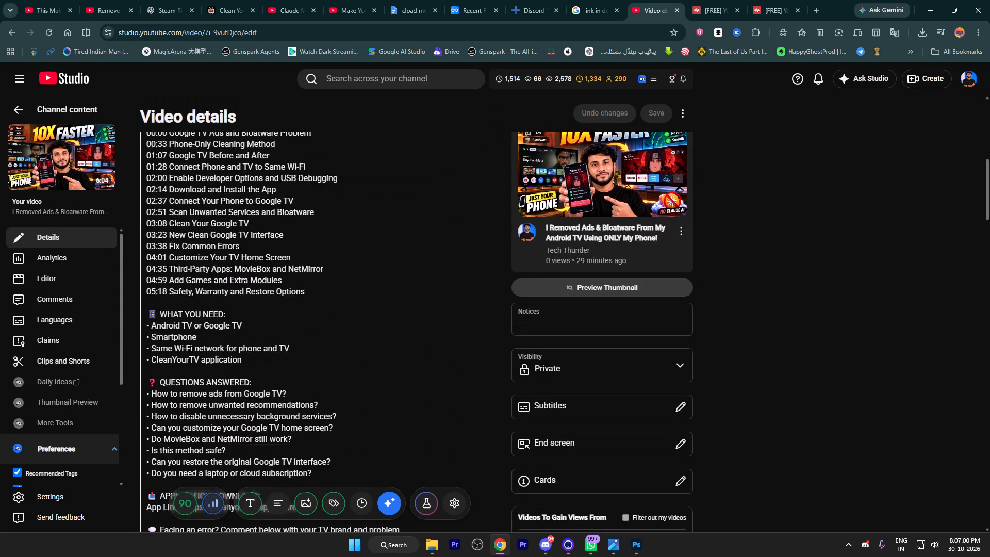
{"action": "scroll", "coordinate": [268, 353], "scroll_direction": "down", "scroll_amount": 3}
{"action": "scroll", "coordinate": [269, 351], "scroll_direction": "up", "scroll_amount": 4}
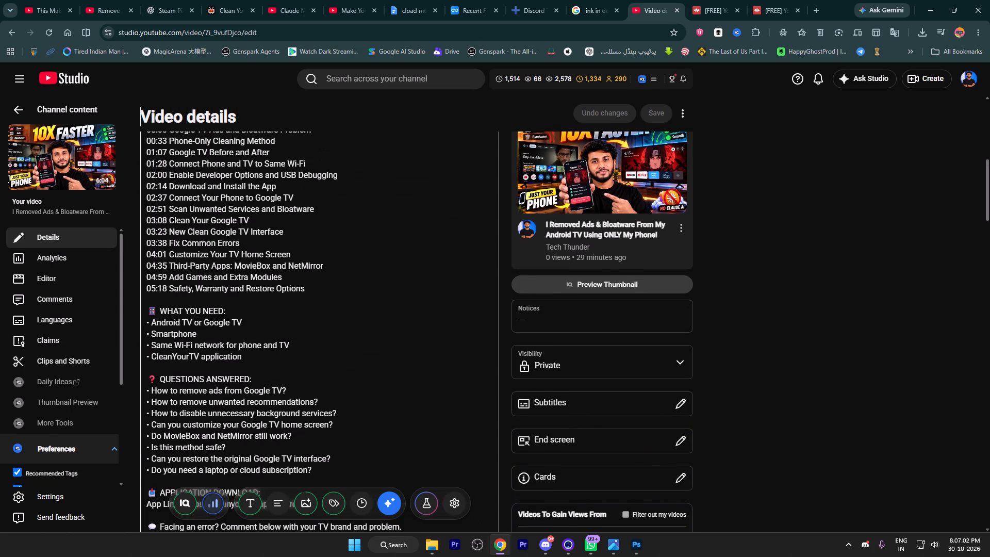
{"action": "left_click", "coordinate": [317, 294]}
{"action": "key", "text": "ctrl+v"}
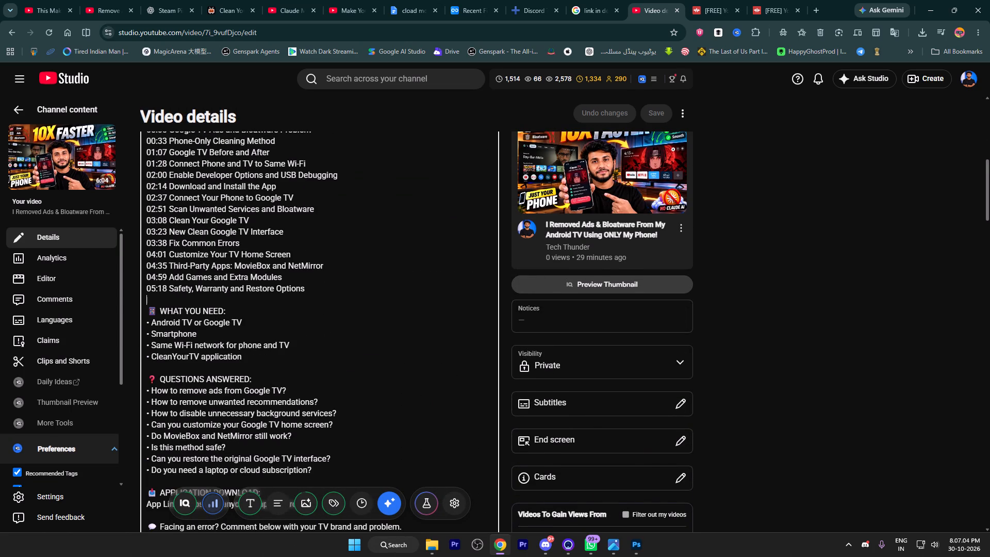
Separate the CONNECT WITH ME block with a blank line above and below it, and save the description.
{"action": "left_click", "coordinate": [251, 299]}
{"action": "left_click", "coordinate": [310, 292]}
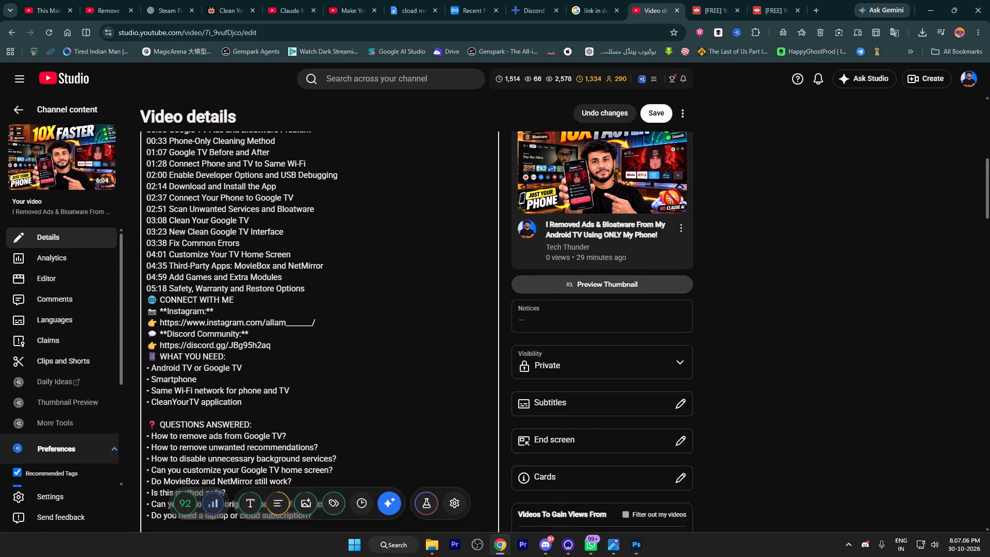
{"action": "key", "text": "Return"}
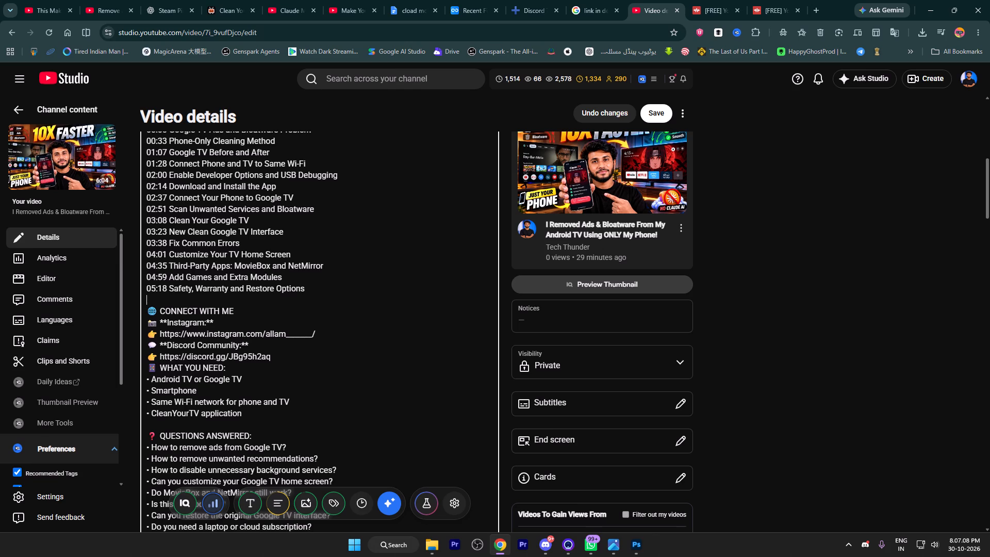
{"action": "left_click", "coordinate": [284, 363]}
{"action": "left_click", "coordinate": [289, 357]}
{"action": "key", "text": "Return"}
{"action": "left_click", "coordinate": [658, 113]}
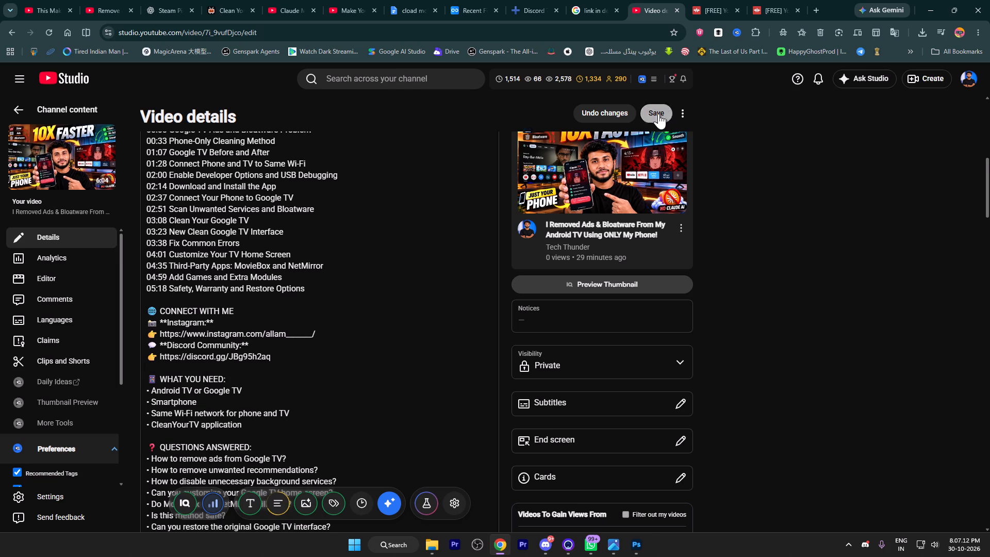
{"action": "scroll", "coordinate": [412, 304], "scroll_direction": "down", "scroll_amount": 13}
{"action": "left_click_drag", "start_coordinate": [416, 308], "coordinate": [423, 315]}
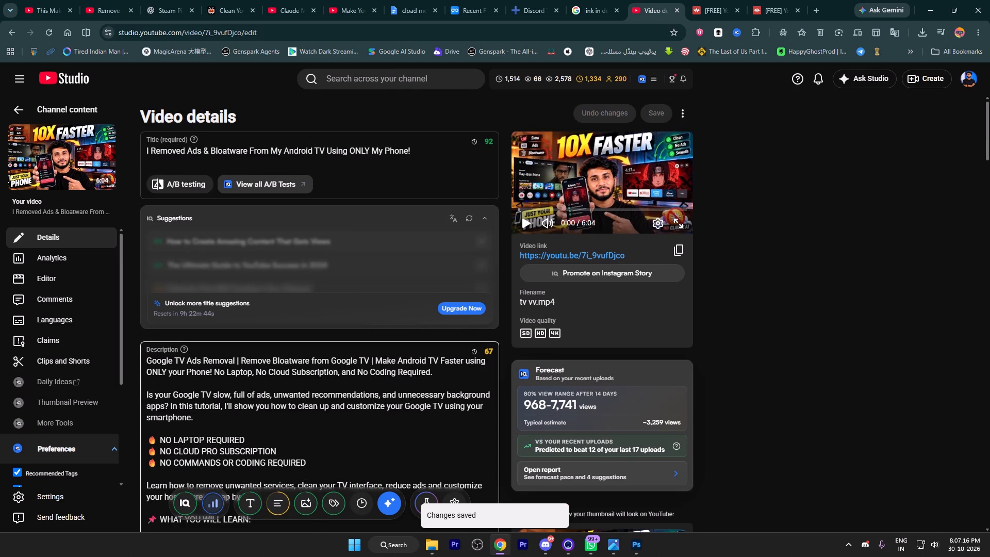
Review the video details from title and description through thumbnail, audience and AI-use settings to tags and language.
{"action": "scroll", "coordinate": [302, 385], "scroll_direction": "down", "scroll_amount": 10}
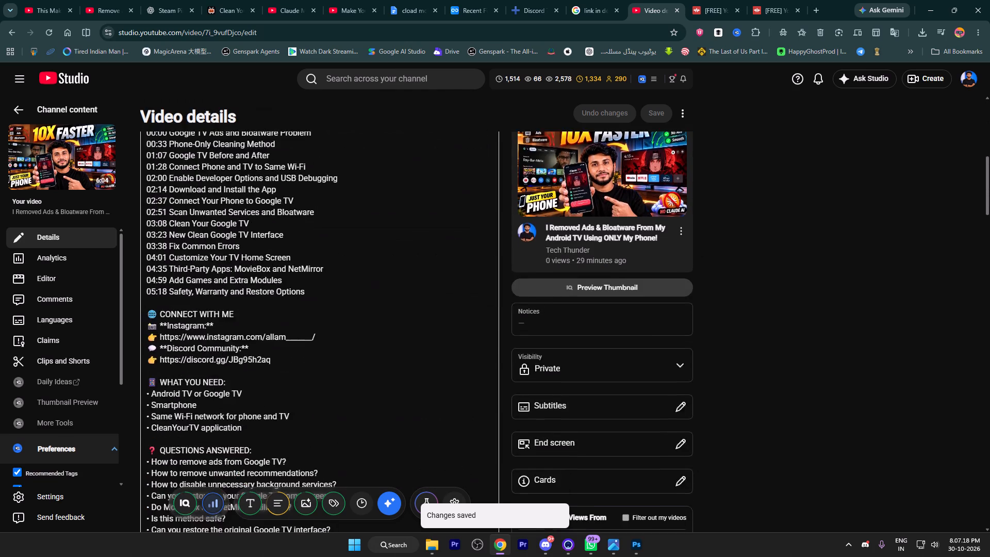
{"action": "scroll", "coordinate": [312, 387], "scroll_direction": "down", "scroll_amount": 11}
{"action": "scroll", "coordinate": [320, 387], "scroll_direction": "up", "scroll_amount": 4}
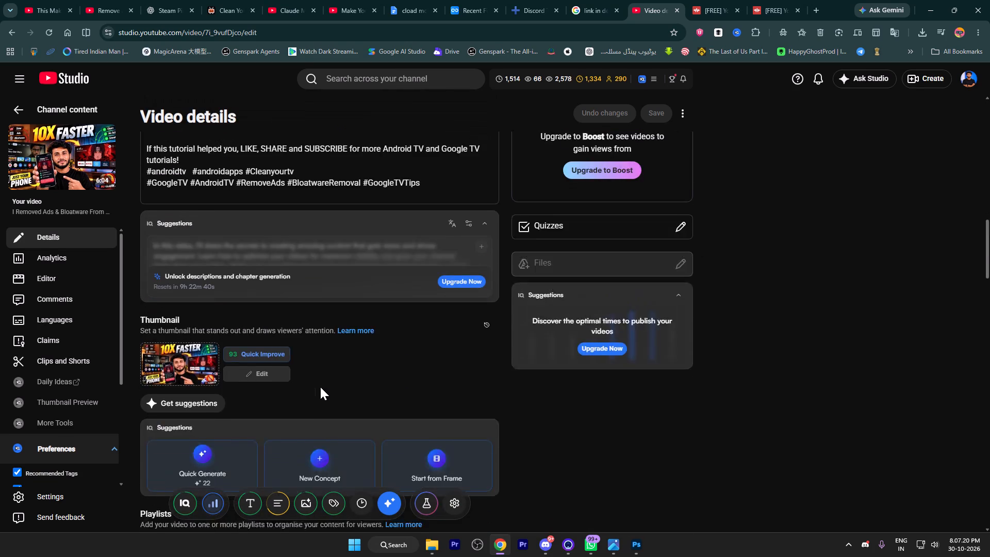
{"action": "scroll", "coordinate": [320, 387], "scroll_direction": "up", "scroll_amount": 18}
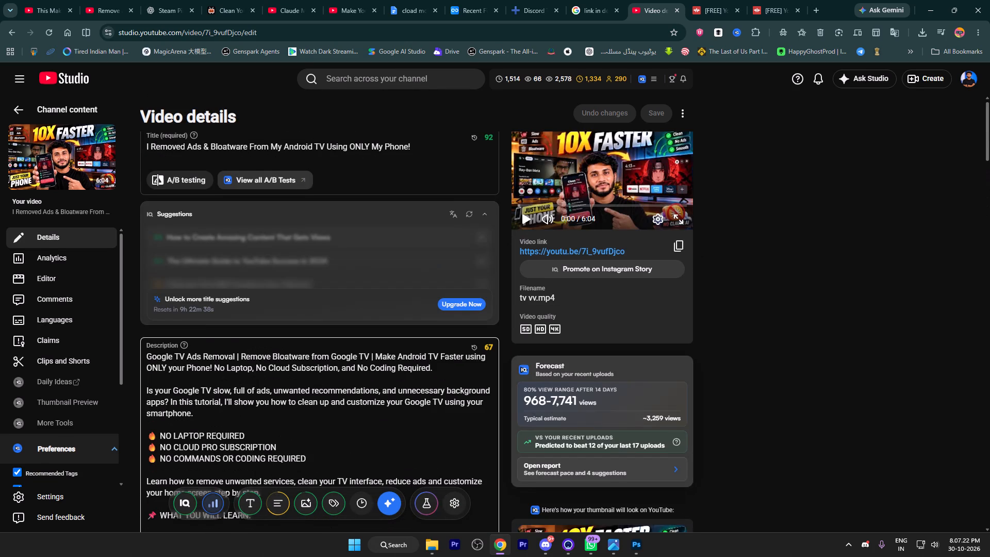
{"action": "scroll", "coordinate": [324, 387], "scroll_direction": "up", "scroll_amount": 9}
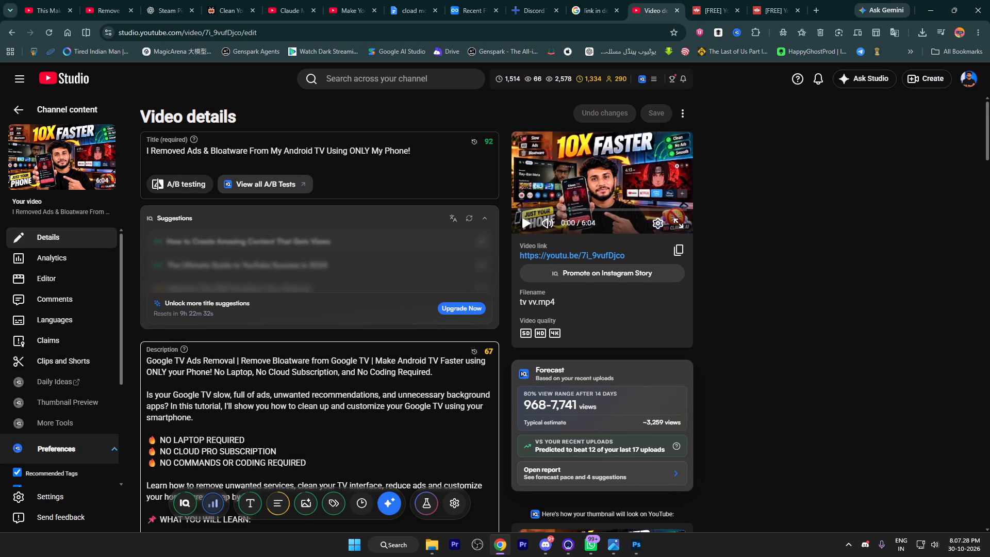
{"action": "scroll", "coordinate": [349, 382], "scroll_direction": "down", "scroll_amount": 10}
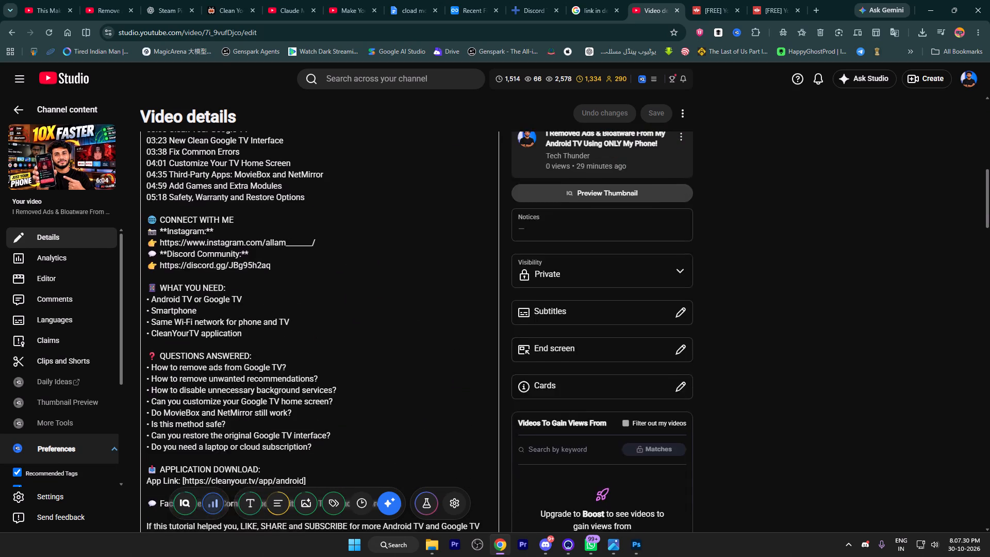
{"action": "scroll", "coordinate": [349, 383], "scroll_direction": "down", "scroll_amount": 18}
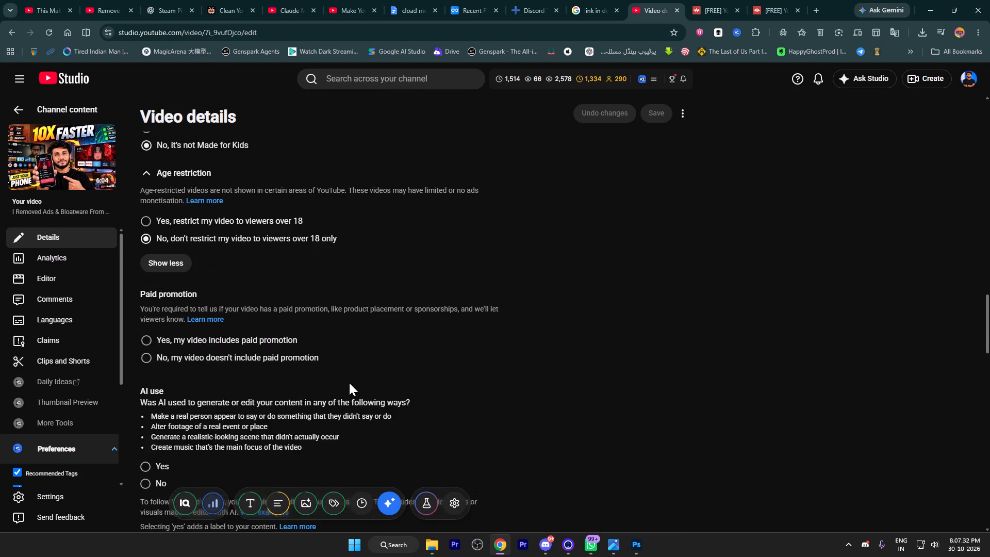
{"action": "scroll", "coordinate": [349, 383], "scroll_direction": "down", "scroll_amount": 19}
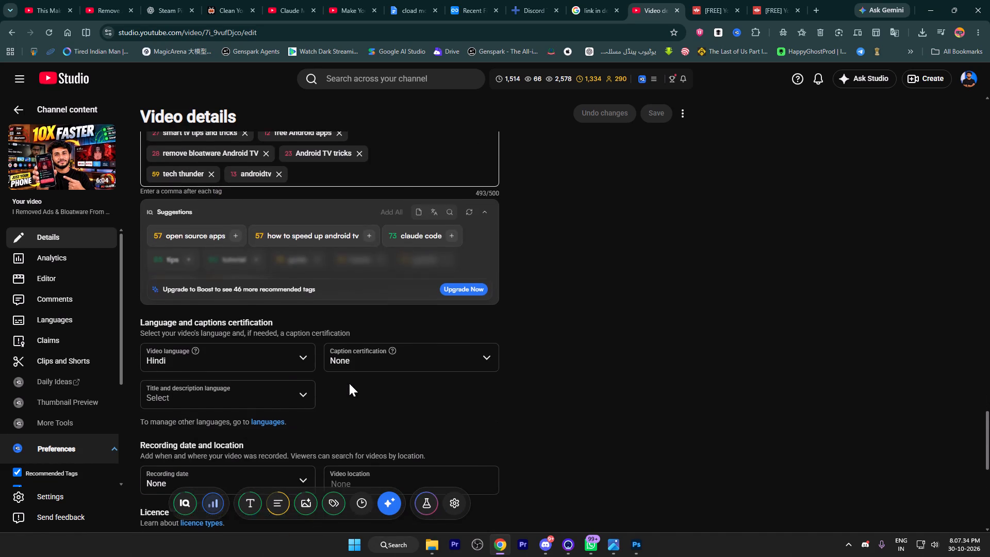
{"action": "left_click_drag", "start_coordinate": [353, 392], "coordinate": [350, 385]}
{"action": "left_click", "coordinate": [346, 381]}
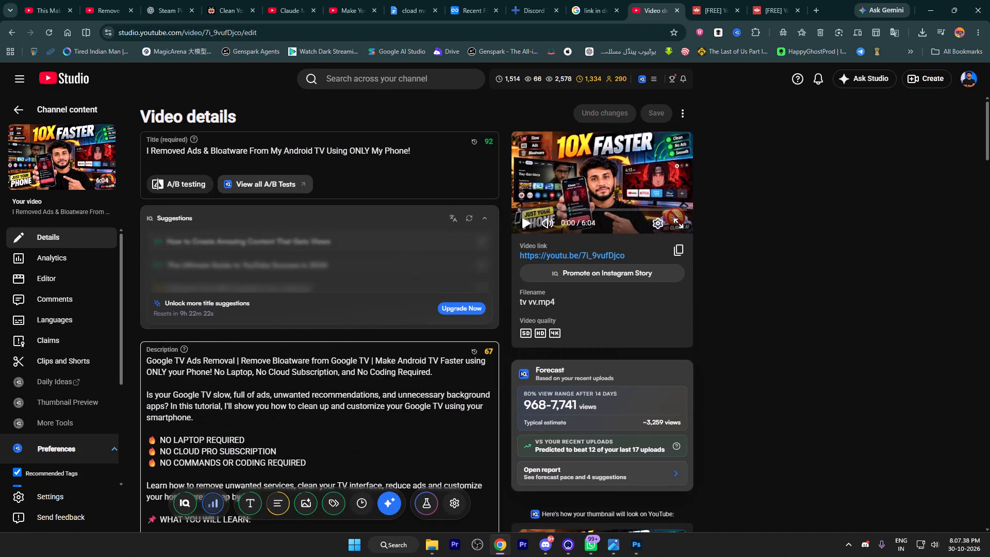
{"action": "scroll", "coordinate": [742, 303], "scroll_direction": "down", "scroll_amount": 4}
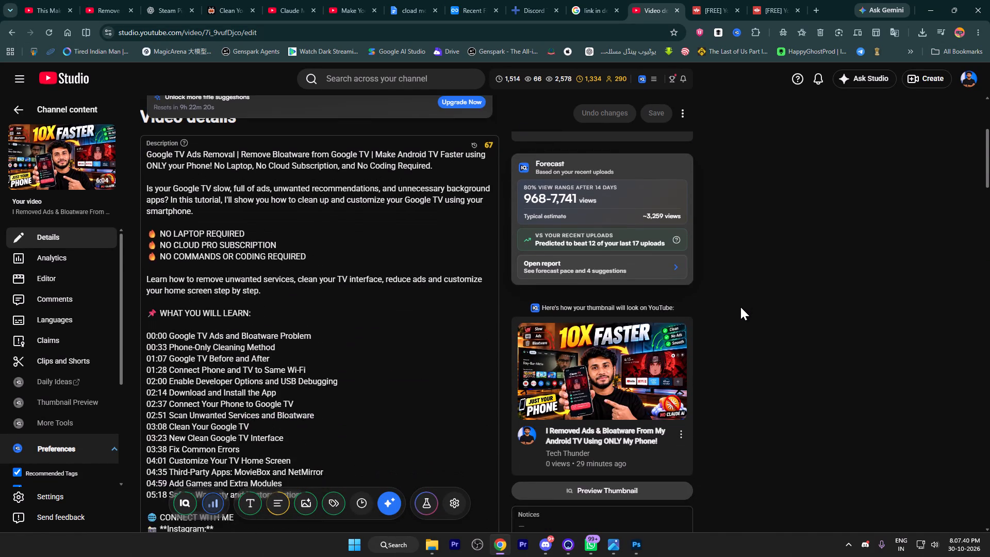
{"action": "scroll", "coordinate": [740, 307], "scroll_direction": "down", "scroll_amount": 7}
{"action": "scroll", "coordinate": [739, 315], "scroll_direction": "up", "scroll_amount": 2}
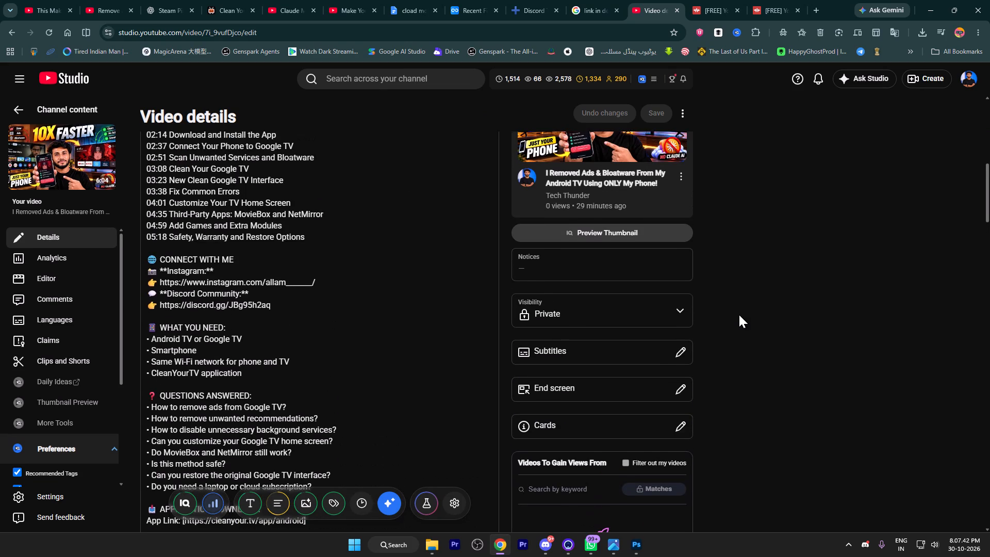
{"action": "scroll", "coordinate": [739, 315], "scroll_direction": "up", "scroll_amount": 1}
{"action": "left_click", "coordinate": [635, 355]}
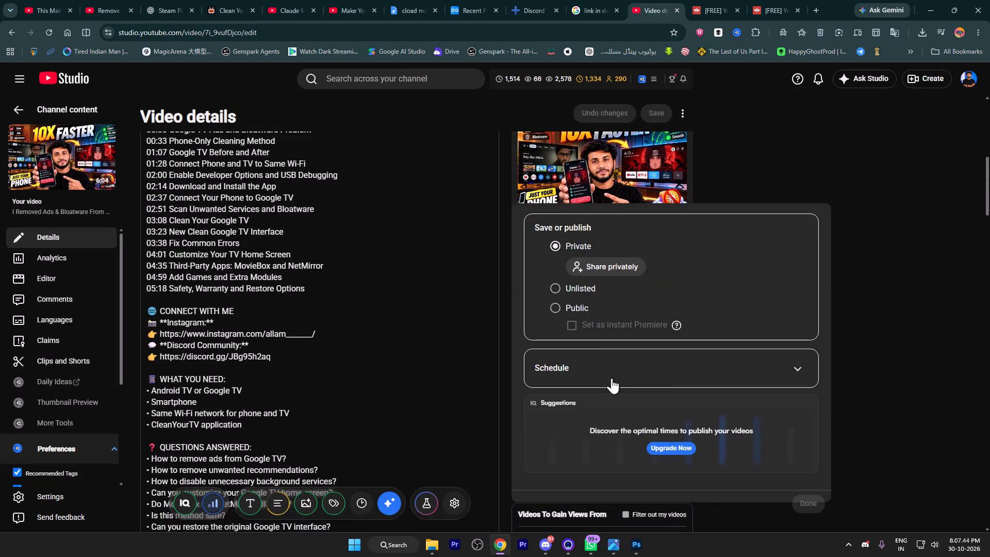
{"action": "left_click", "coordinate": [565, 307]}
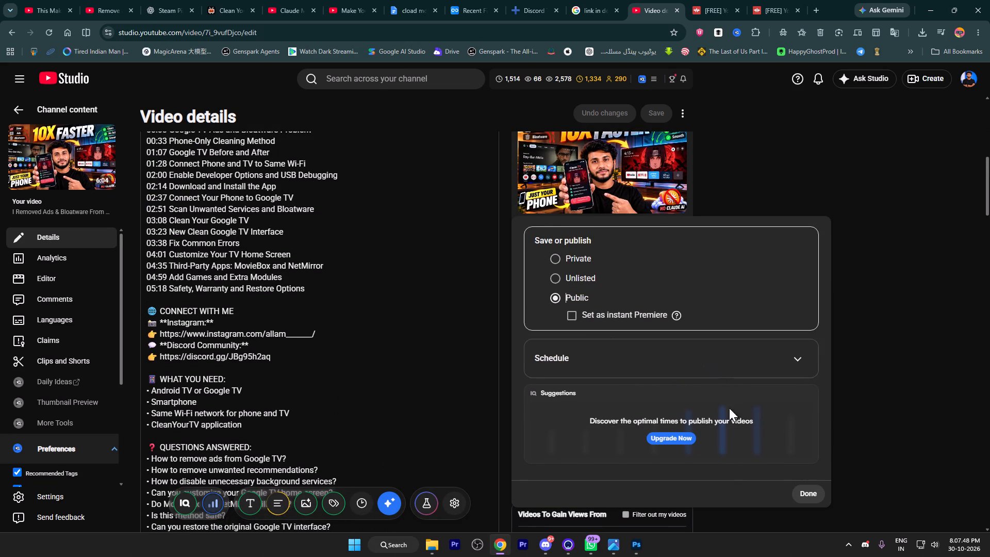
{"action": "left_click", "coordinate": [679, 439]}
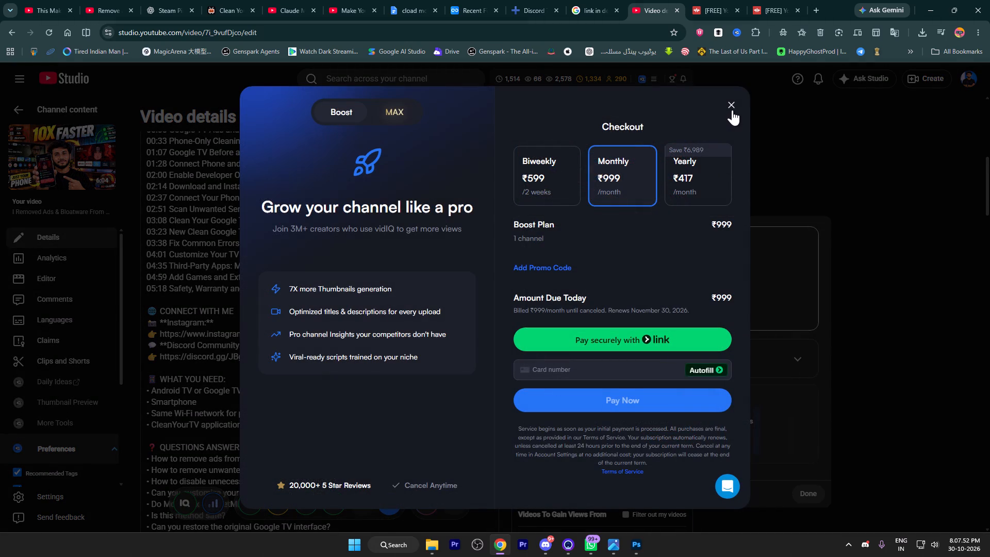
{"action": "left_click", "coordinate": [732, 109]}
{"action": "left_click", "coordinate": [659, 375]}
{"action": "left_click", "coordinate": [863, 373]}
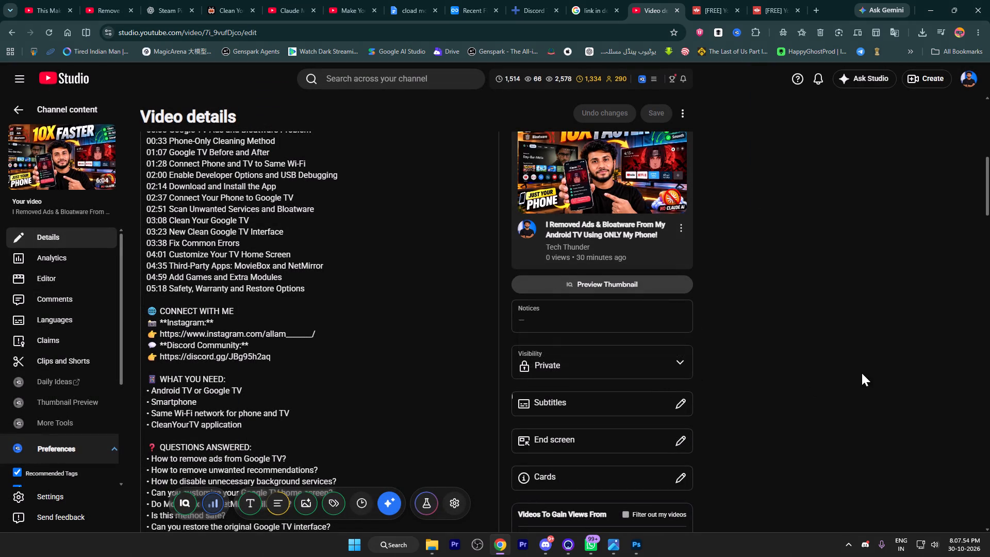
Set the video's visibility to Public.
{"action": "left_click", "coordinate": [673, 367]}
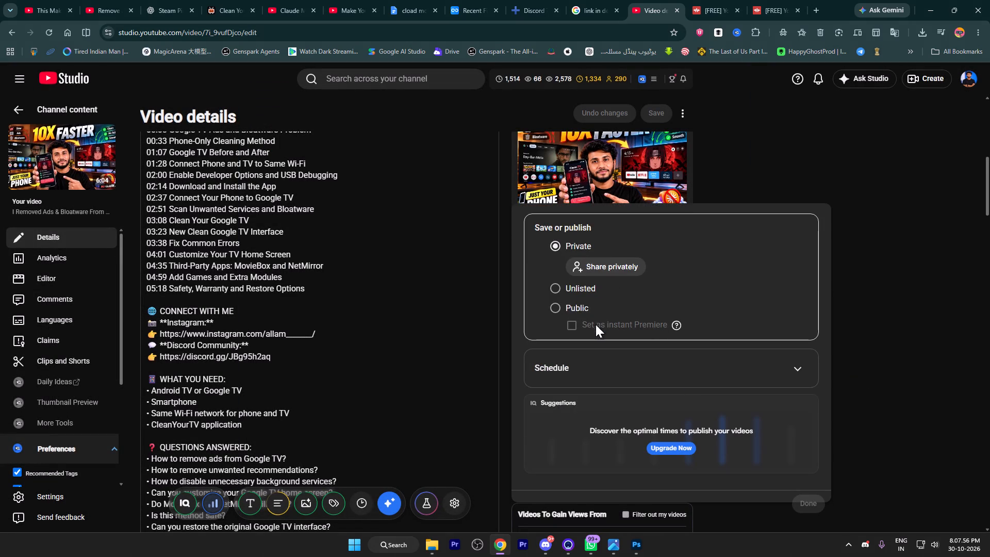
{"action": "left_click", "coordinate": [570, 306]}
{"action": "scroll", "coordinate": [773, 450], "scroll_direction": "down", "scroll_amount": 1}
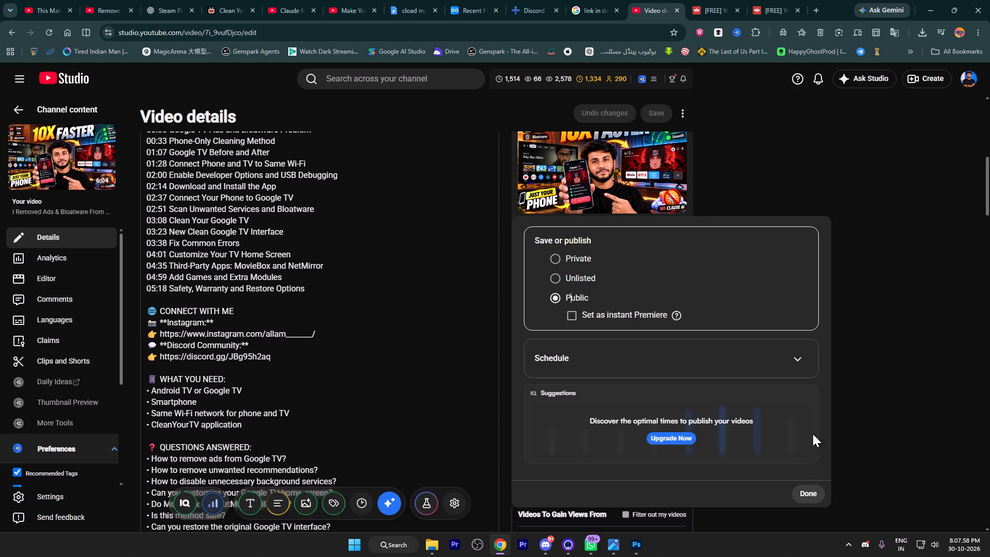
{"action": "left_click", "coordinate": [818, 490]}
Add a video card linking "₹3,000 Controller for Just ₹999?!" and place it at 1:00:16 on the cards timeline.
{"action": "scroll", "coordinate": [739, 409], "scroll_direction": "up", "scroll_amount": 2}
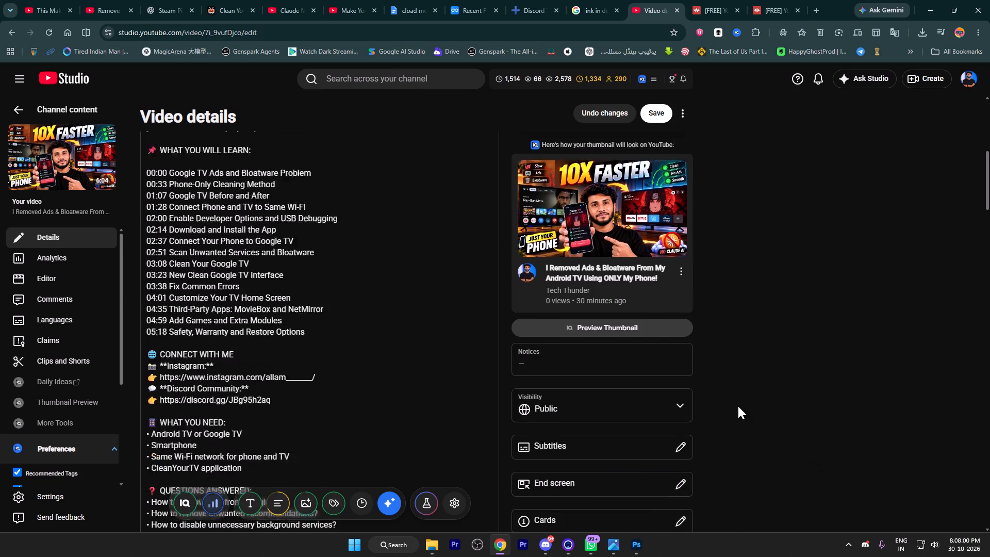
{"action": "scroll", "coordinate": [738, 402], "scroll_direction": "up", "scroll_amount": 10}
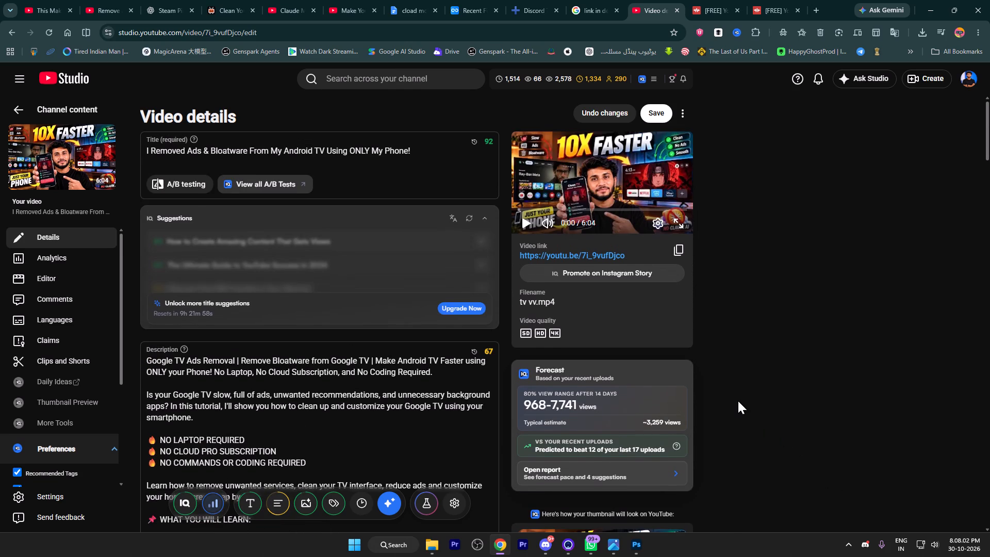
{"action": "scroll", "coordinate": [734, 397], "scroll_direction": "down", "scroll_amount": 5}
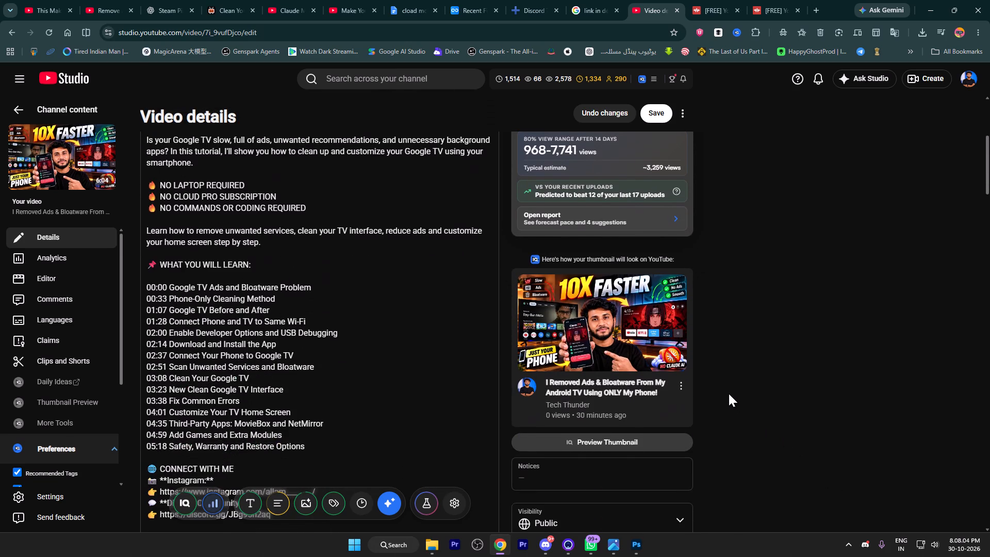
{"action": "scroll", "coordinate": [729, 393], "scroll_direction": "up", "scroll_amount": 3}
{"action": "scroll", "coordinate": [729, 393], "scroll_direction": "down", "scroll_amount": 8}
{"action": "left_click", "coordinate": [652, 379]}
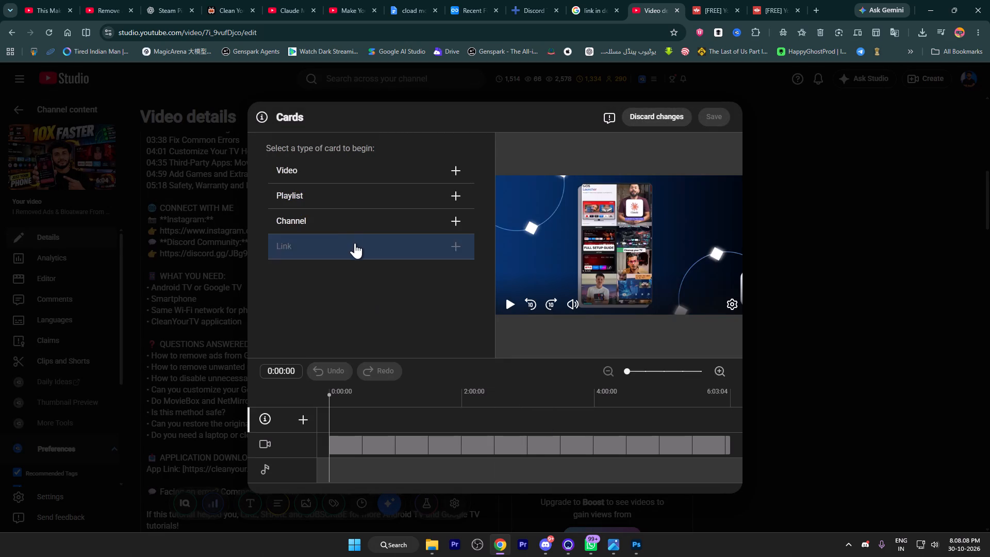
{"action": "left_click", "coordinate": [360, 173]}
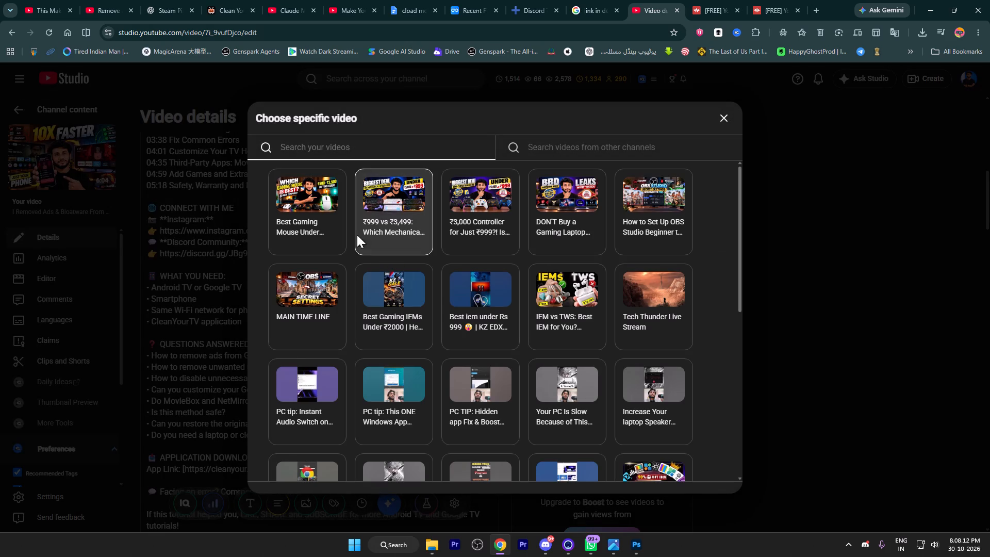
{"action": "left_click", "coordinate": [478, 225]}
{"action": "left_click_drag", "start_coordinate": [364, 400], "coordinate": [374, 399]}
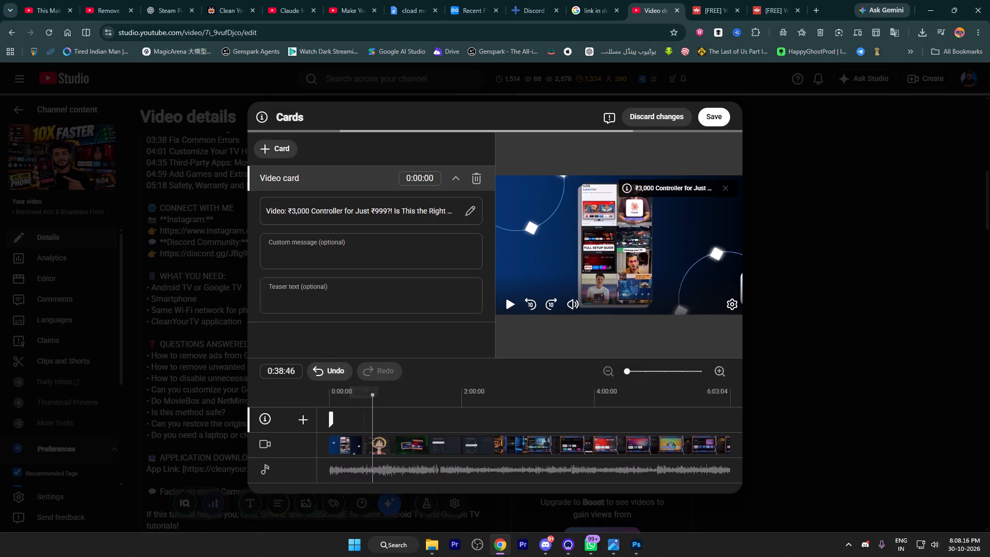
{"action": "left_click_drag", "start_coordinate": [374, 399], "coordinate": [376, 399]}
{"action": "left_click_drag", "start_coordinate": [332, 416], "coordinate": [375, 418]}
{"action": "left_click_drag", "start_coordinate": [373, 418], "coordinate": [397, 418]}
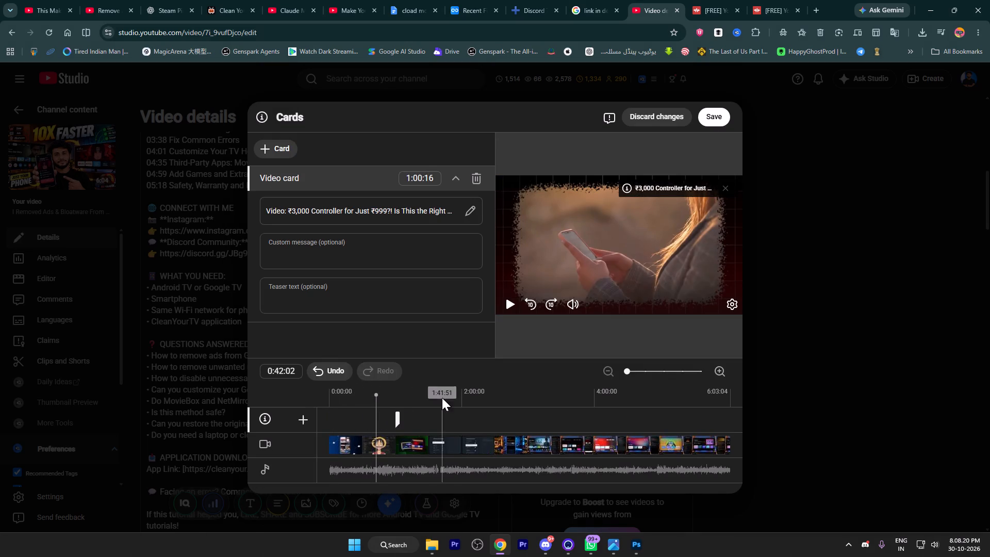
Add a second video card at 2:00:05 linking "DON'T Buy a Gaming Laptop Before Watching This".
{"action": "left_click_drag", "start_coordinate": [442, 398], "coordinate": [462, 402]}
{"action": "left_click", "coordinate": [284, 152]}
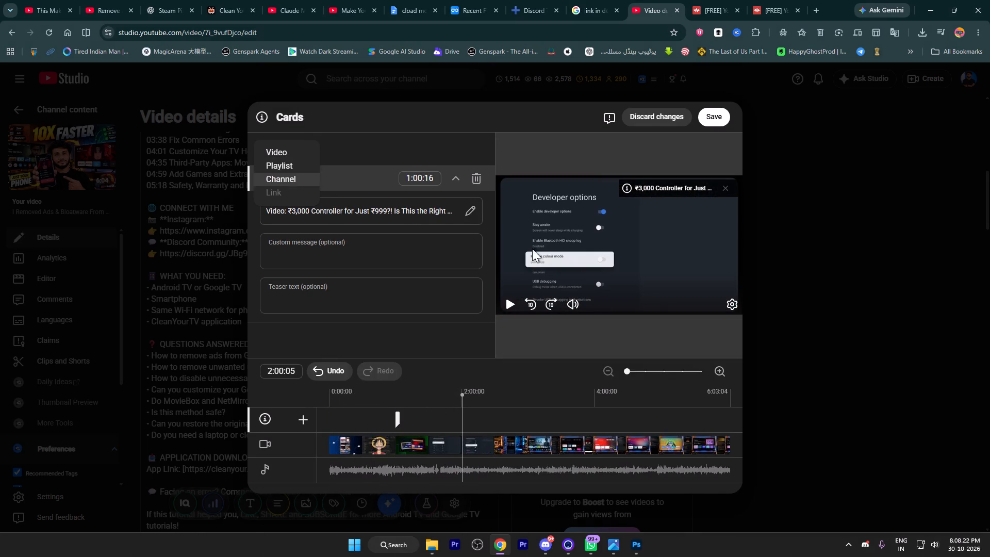
{"action": "left_click", "coordinate": [287, 149]}
{"action": "left_click", "coordinate": [559, 214]}
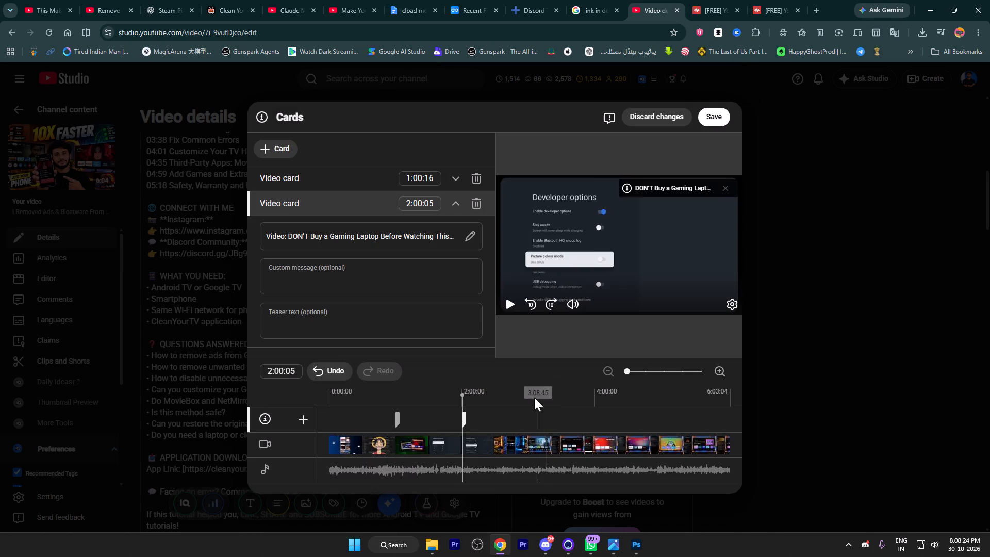
Add a third video card at 2:53:20 linking "Best Gaming Mouse Under ₹3,000? I Tested 8 Mice!".
{"action": "left_click", "coordinate": [521, 410]}
{"action": "left_click", "coordinate": [268, 147]}
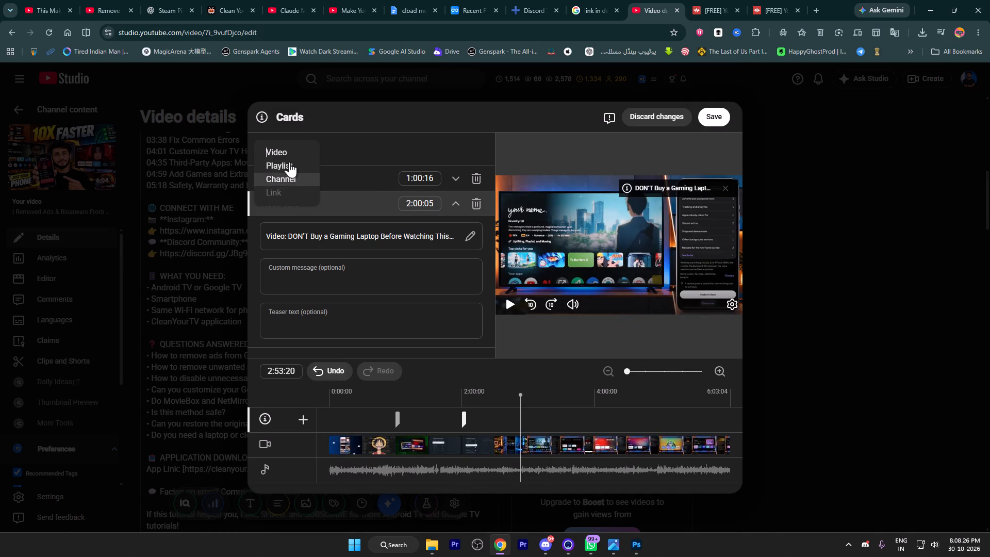
{"action": "left_click", "coordinate": [289, 155]}
{"action": "left_click", "coordinate": [322, 206]}
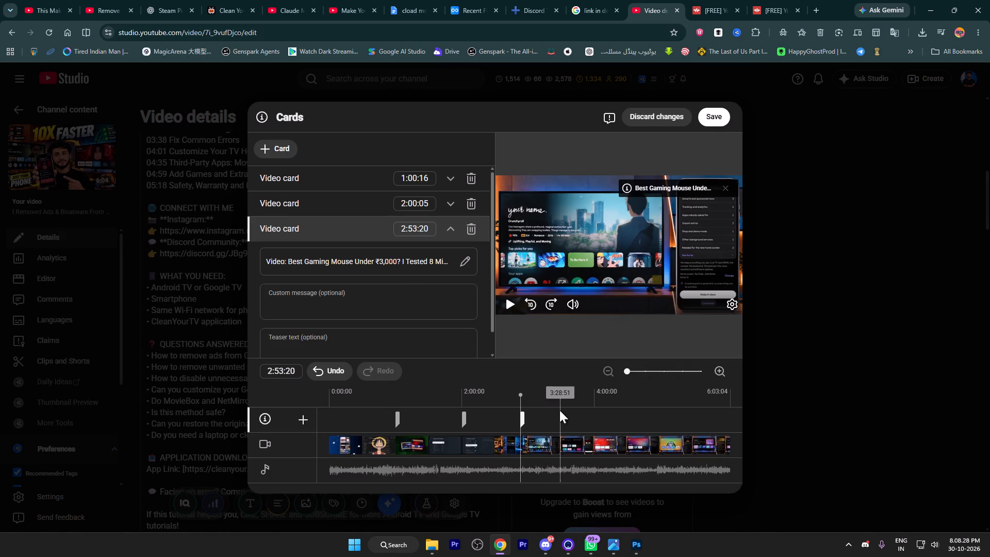
Add a fourth video card at 3:38:12 linking the "₹999 vs ₹3,499" mechanical keyboard video.
{"action": "left_click", "coordinate": [570, 404]}
{"action": "left_click", "coordinate": [279, 147]}
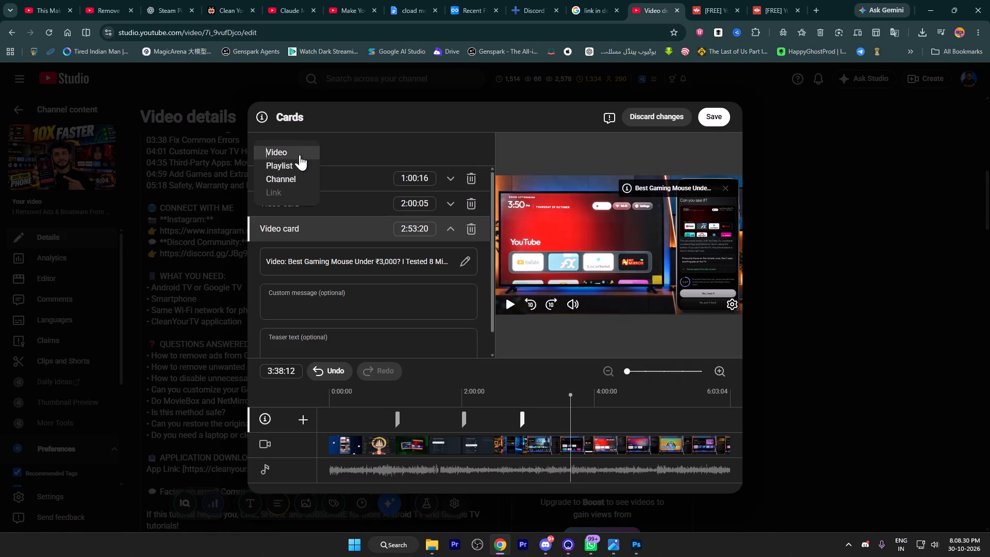
{"action": "left_click", "coordinate": [295, 151]}
{"action": "left_click", "coordinate": [402, 208]}
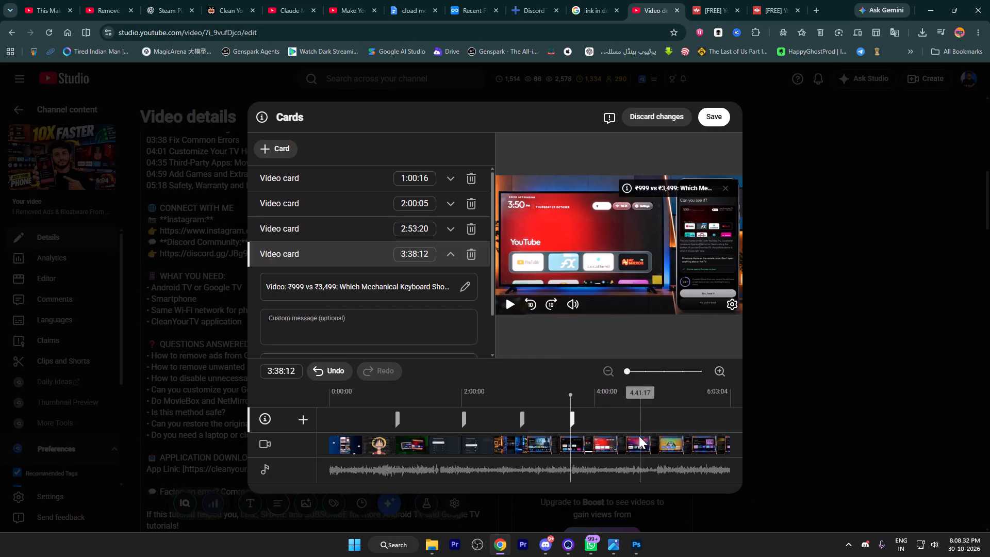
Try to add a fifth video card at 5:12:35 linking "₹3,000 Controller for Just ₹999?!".
{"action": "left_click_drag", "start_coordinate": [697, 418], "coordinate": [657, 421]}
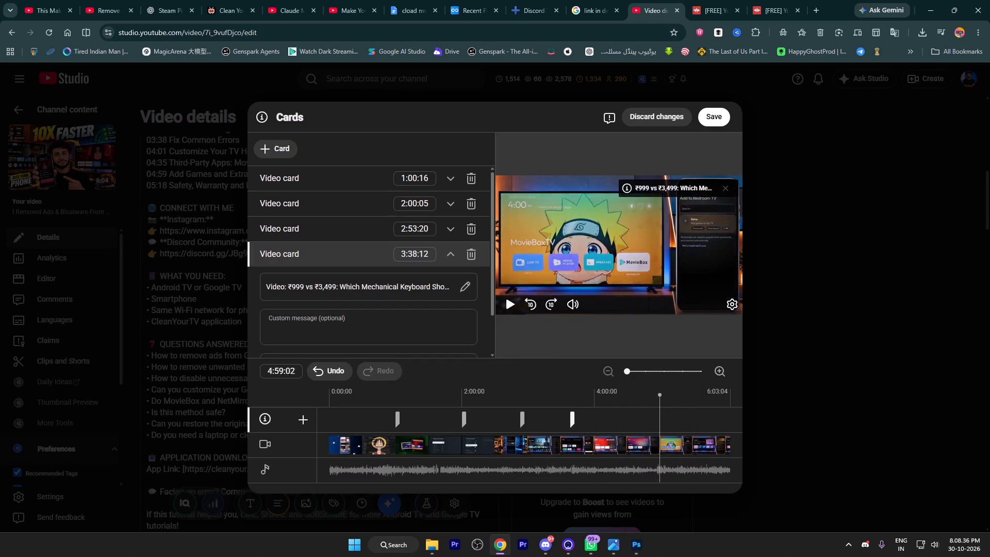
{"action": "left_click_drag", "start_coordinate": [657, 421], "coordinate": [636, 424]}
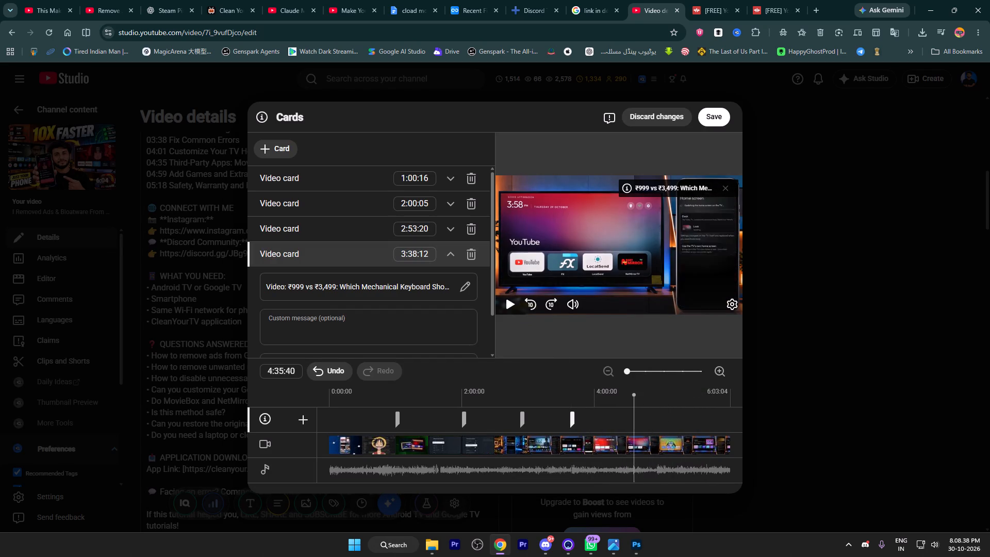
{"action": "left_click_drag", "start_coordinate": [636, 424], "coordinate": [679, 423]}
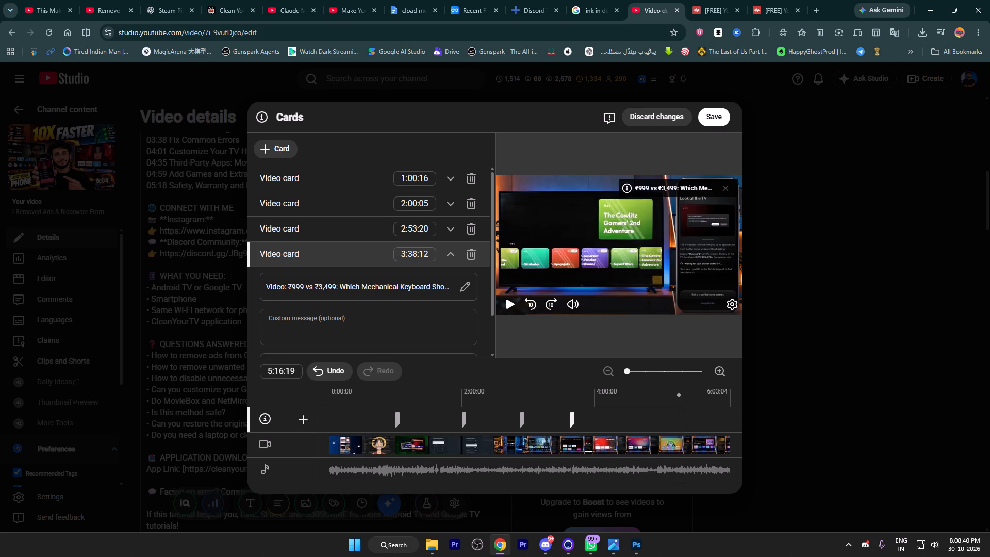
{"action": "left_click_drag", "start_coordinate": [679, 423], "coordinate": [674, 423]}
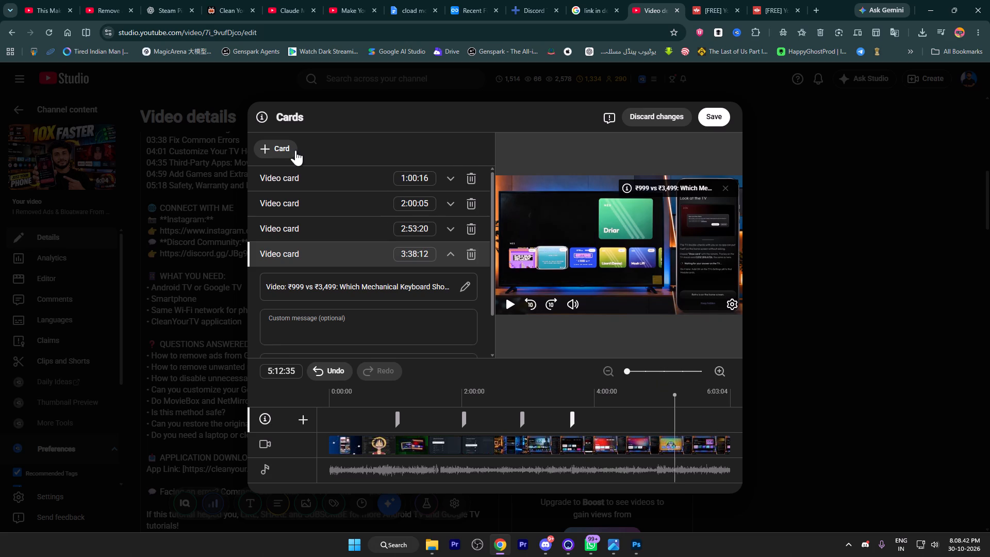
{"action": "left_click", "coordinate": [295, 150]}
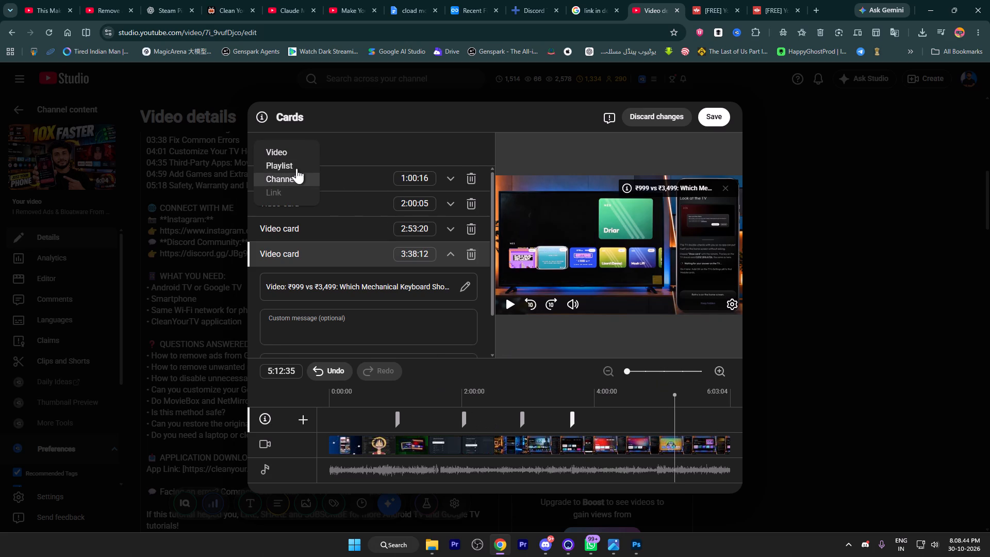
{"action": "left_click", "coordinate": [292, 148]}
{"action": "left_click", "coordinate": [477, 226]}
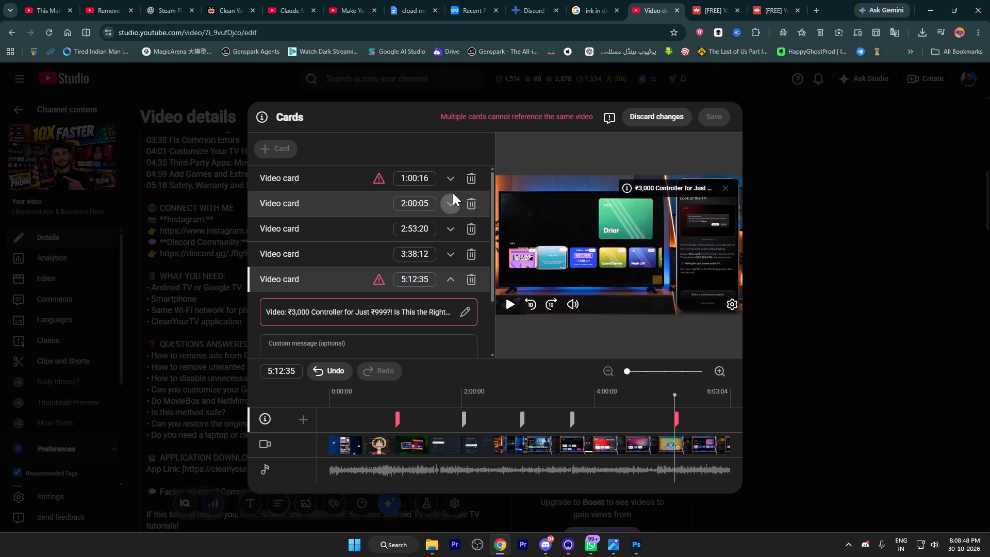
Replace the 1:00:16 video card with one at 1:03:03 linking "How to Set Up OBS Studio Beginner to Pro", and save the cards.
{"action": "left_click", "coordinate": [464, 181]}
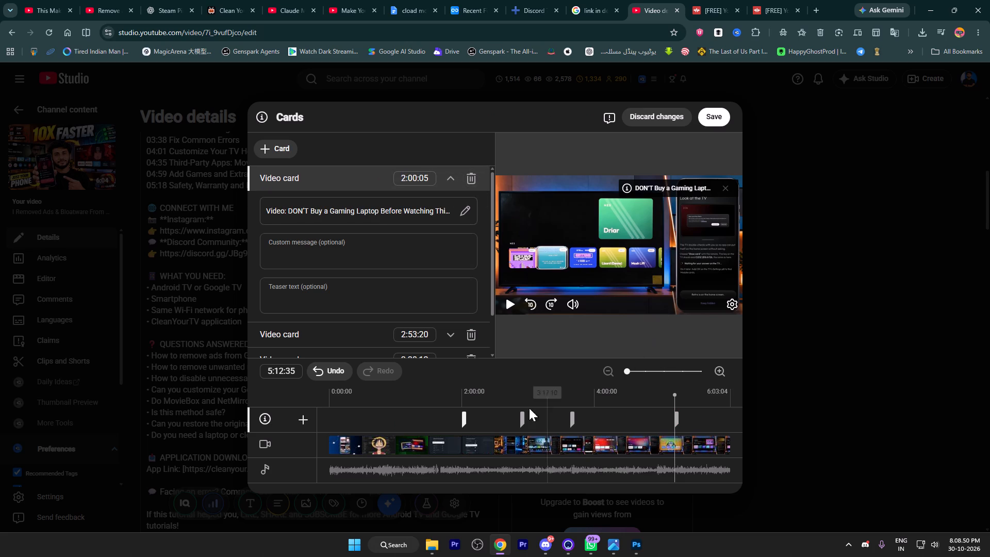
{"action": "left_click", "coordinate": [400, 397]}
{"action": "left_click", "coordinate": [276, 149]}
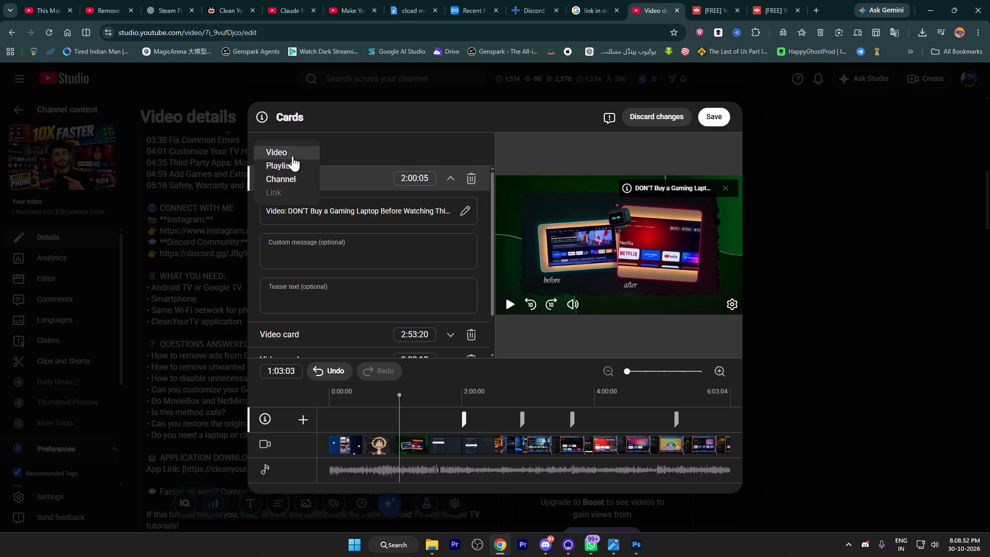
{"action": "left_click", "coordinate": [292, 155]}
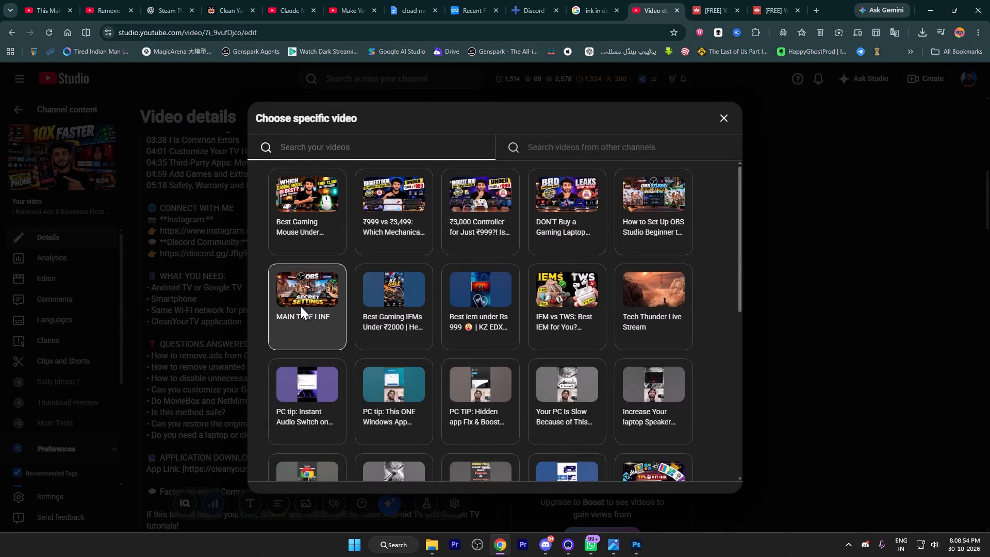
{"action": "left_click", "coordinate": [657, 212]}
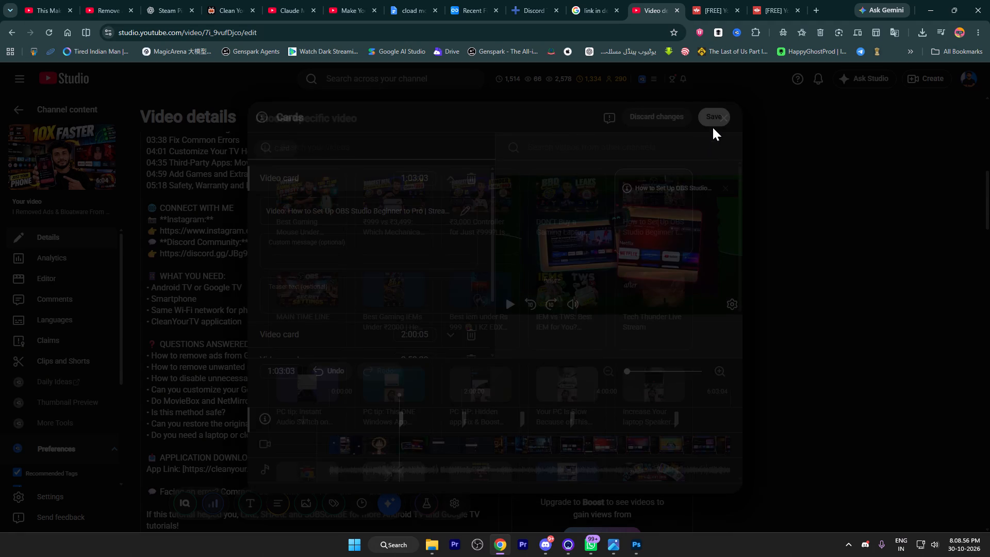
{"action": "left_click", "coordinate": [713, 119]}
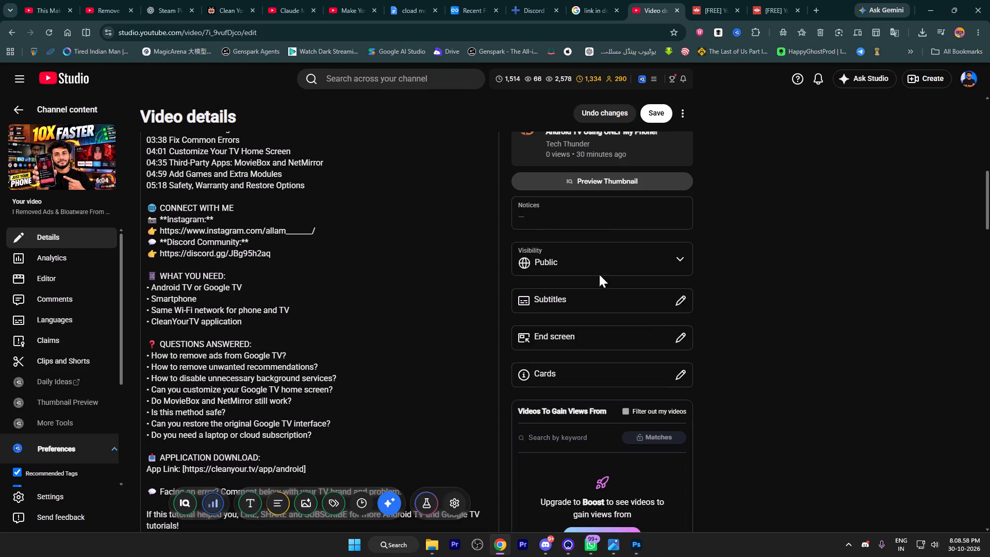
Start the video's end screen from a template with a Best for viewer video and a Most recent upload video.
{"action": "left_click", "coordinate": [646, 332]}
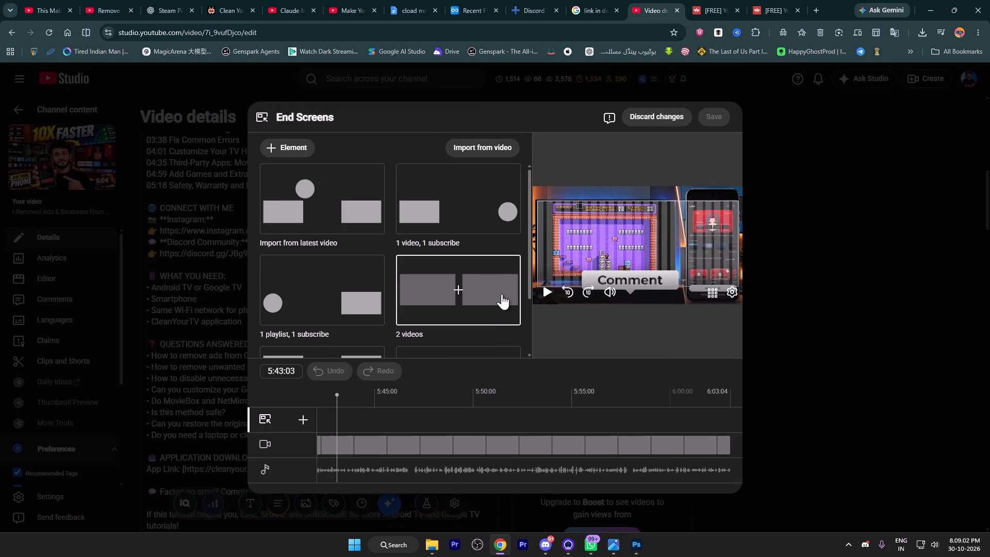
{"action": "scroll", "coordinate": [502, 294], "scroll_direction": "down", "scroll_amount": 3}
{"action": "left_click", "coordinate": [494, 227]}
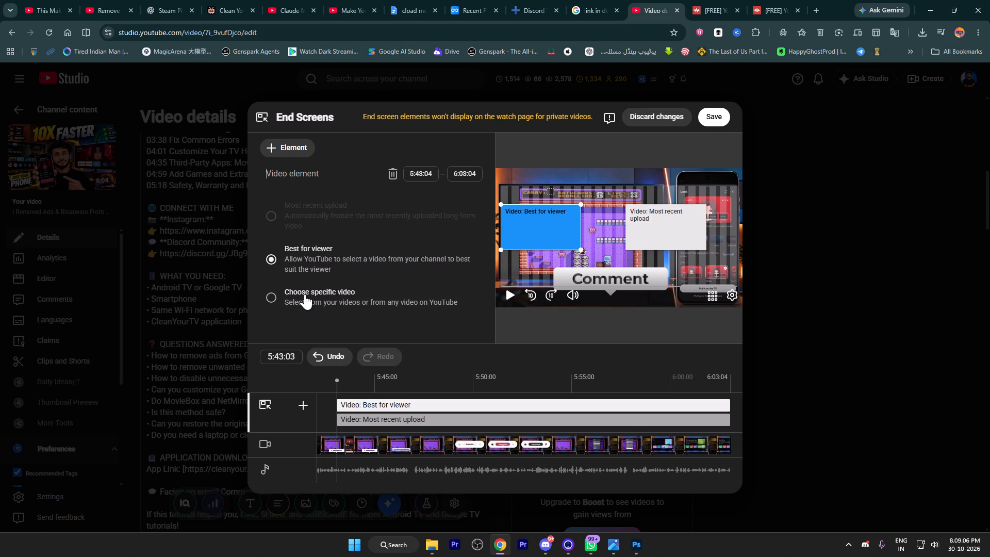
Add a Subscribe element near the end screen's top centre and place the two video elements in the lower left and lower right corners.
{"action": "left_click", "coordinate": [291, 152]}
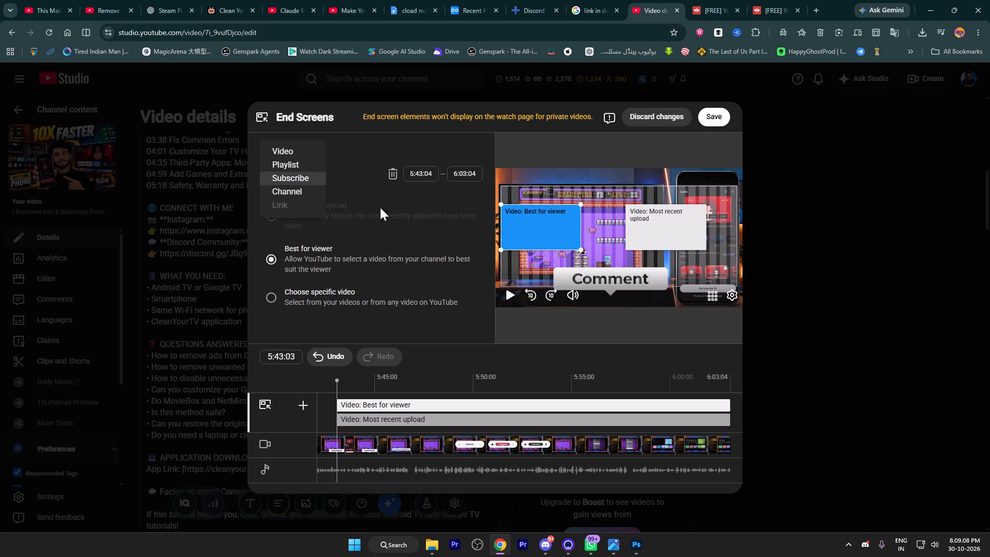
{"action": "left_click", "coordinate": [303, 176]}
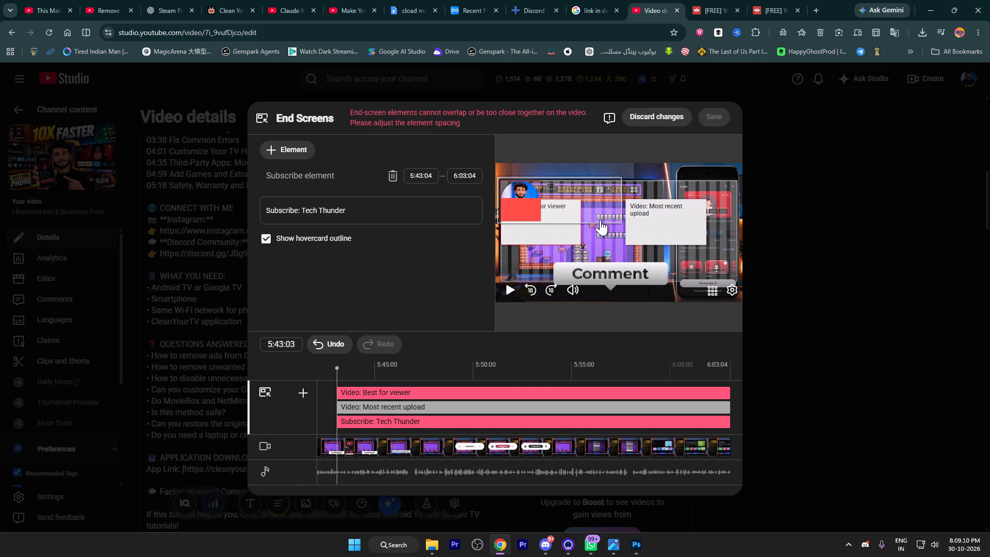
{"action": "left_click_drag", "start_coordinate": [534, 200], "coordinate": [609, 201]}
{"action": "left_click_drag", "start_coordinate": [548, 228], "coordinate": [541, 277]}
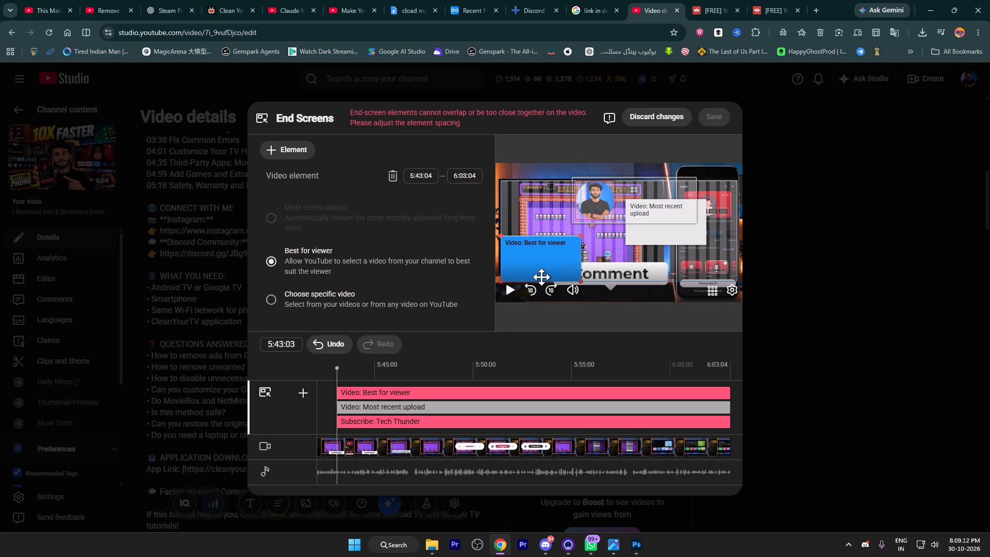
{"action": "left_click_drag", "start_coordinate": [541, 277], "coordinate": [541, 277]}
{"action": "left_click_drag", "start_coordinate": [637, 234], "coordinate": [672, 296]}
{"action": "left_click_drag", "start_coordinate": [623, 192], "coordinate": [612, 207]}
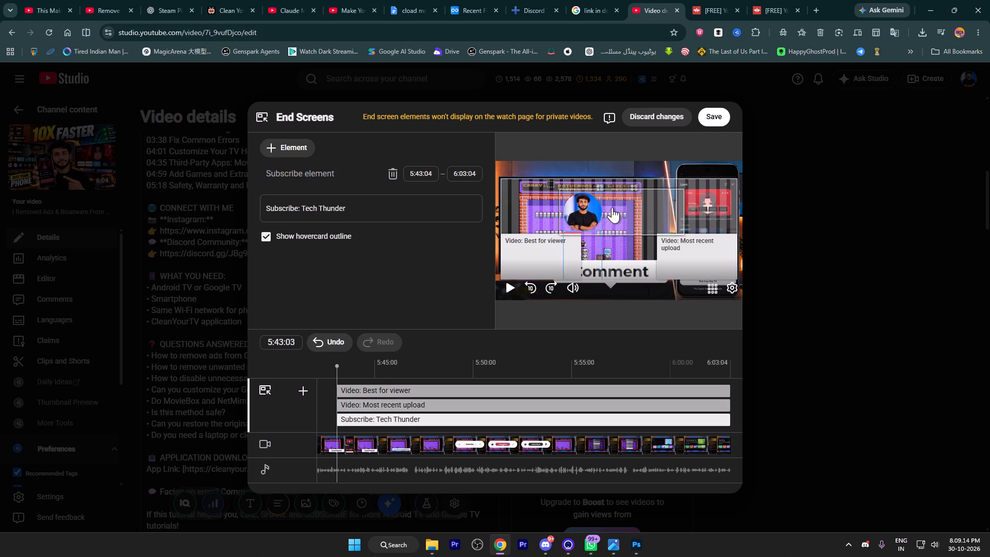
Fine-tune the Subscribe element's position at the end screen's top centre and save the end screen and the video details.
{"action": "left_click_drag", "start_coordinate": [612, 207], "coordinate": [616, 205]}
{"action": "left_click", "coordinate": [709, 120]}
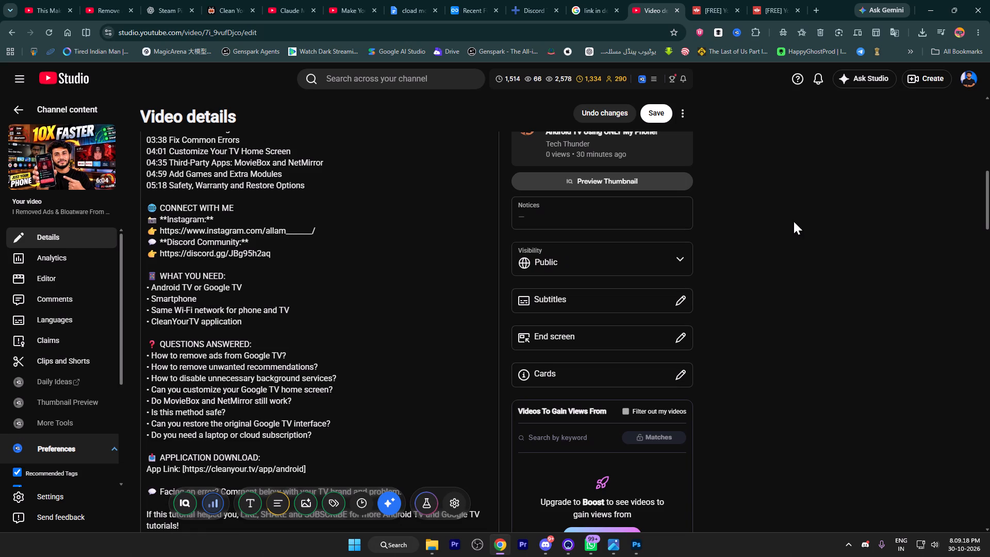
{"action": "scroll", "coordinate": [597, 268], "scroll_direction": "up", "scroll_amount": 3}
{"action": "left_click", "coordinate": [652, 116]}
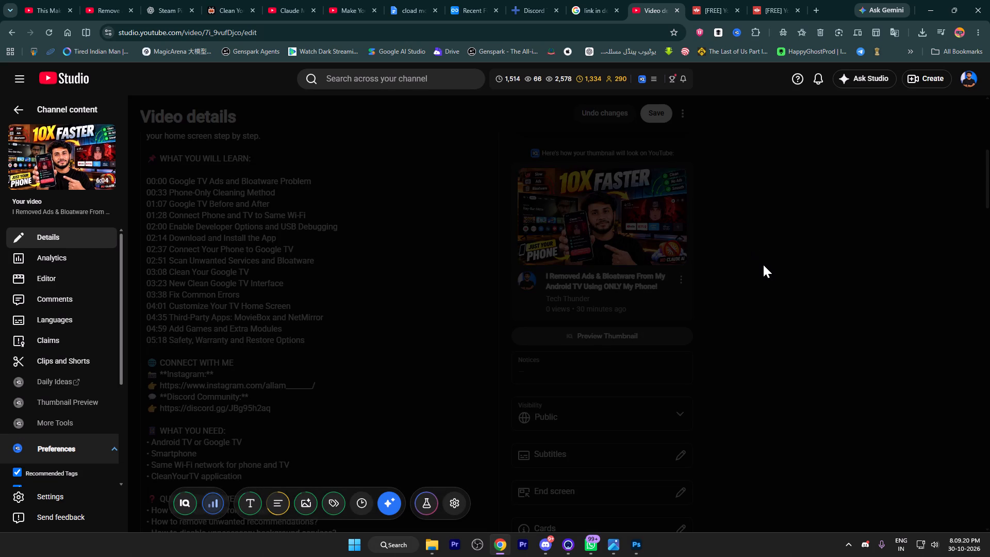
Select the entire video title "I Removed Ads & Bloatware From My Android TV Using ONLY My Phone!".
{"action": "scroll", "coordinate": [760, 276], "scroll_direction": "up", "scroll_amount": 5}
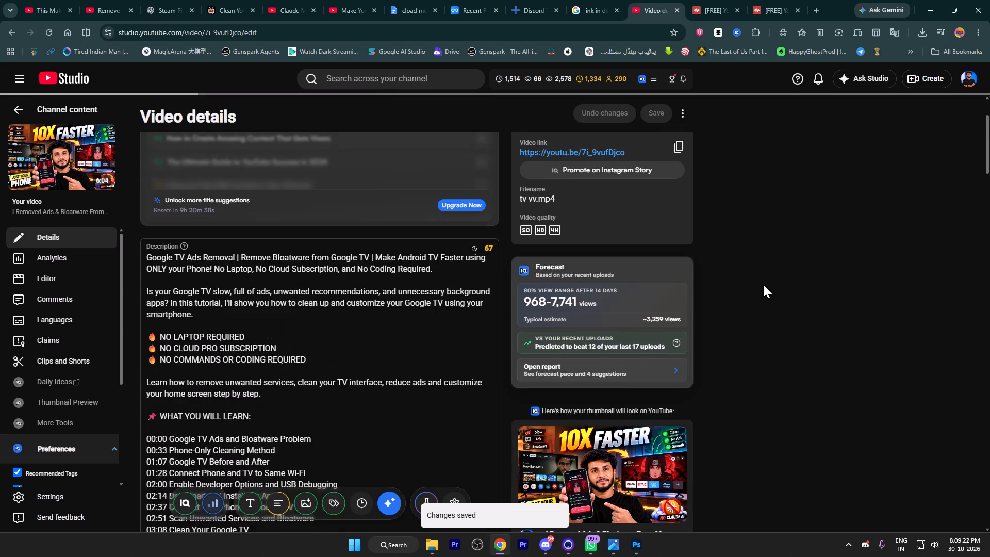
{"action": "scroll", "coordinate": [763, 285], "scroll_direction": "up", "scroll_amount": 16}
{"action": "scroll", "coordinate": [773, 288], "scroll_direction": "down", "scroll_amount": 11}
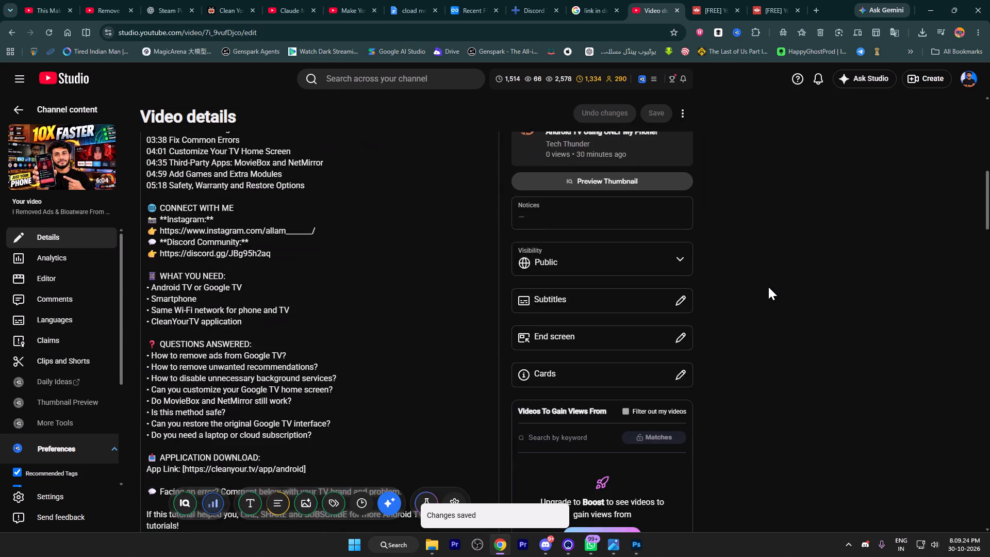
{"action": "scroll", "coordinate": [768, 287], "scroll_direction": "down", "scroll_amount": 20}
{"action": "scroll", "coordinate": [768, 287], "scroll_direction": "down", "scroll_amount": 2}
{"action": "scroll", "coordinate": [765, 286], "scroll_direction": "up", "scroll_amount": 8}
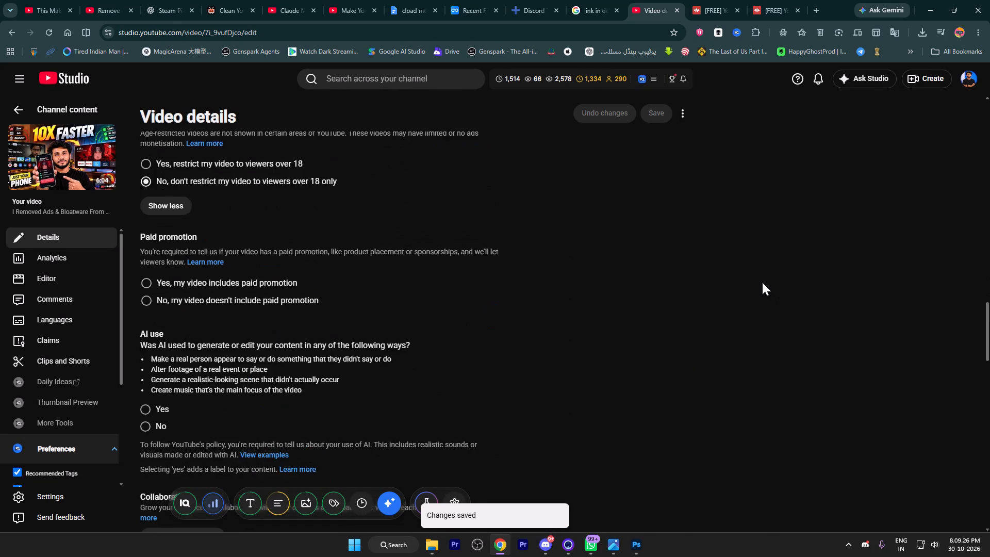
{"action": "scroll", "coordinate": [762, 282], "scroll_direction": "up", "scroll_amount": 20}
{"action": "scroll", "coordinate": [762, 282], "scroll_direction": "up", "scroll_amount": 17}
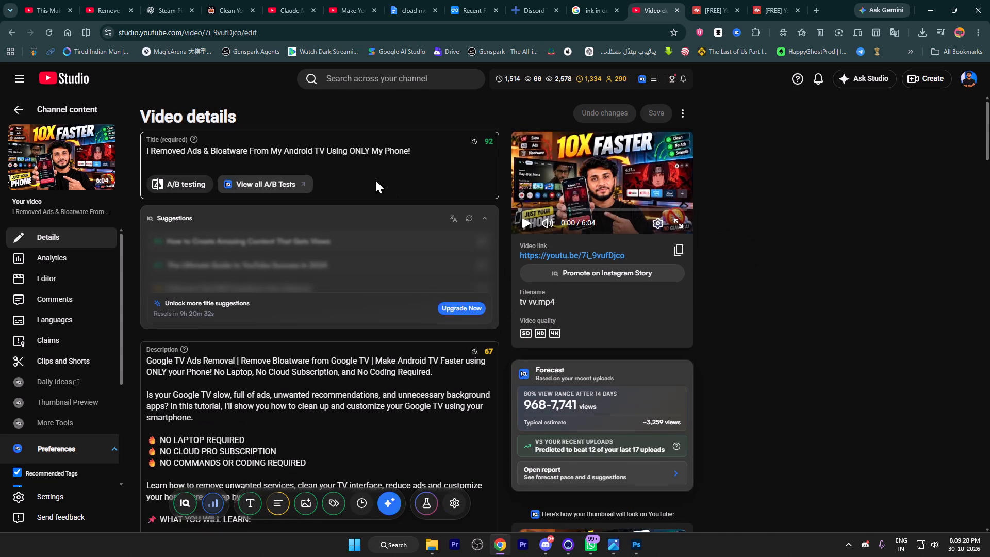
{"action": "triple_click", "coordinate": [359, 151]}
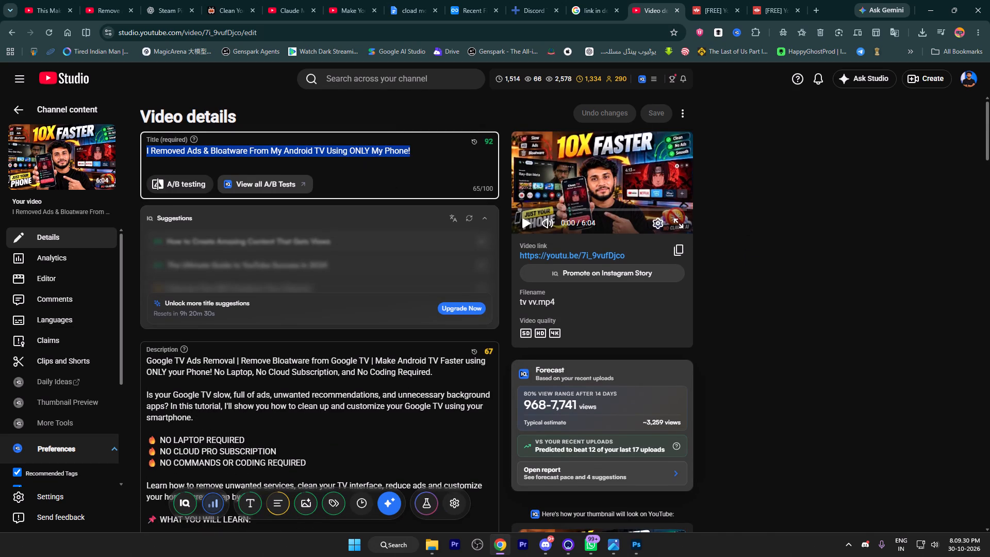
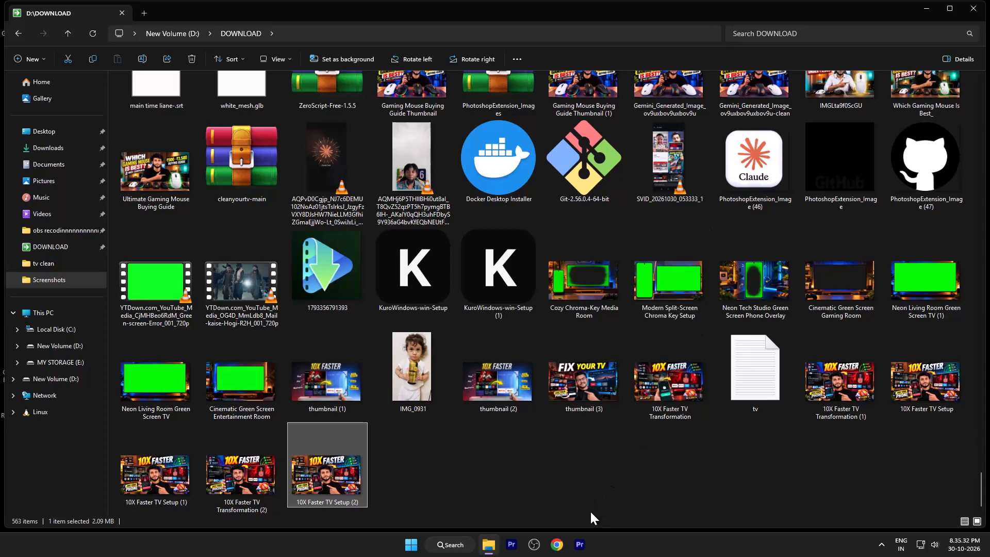
Launch Google Chrome with the Allam profile and reopen the previously closed browser tabs.
{"action": "left_click", "coordinate": [560, 556]}
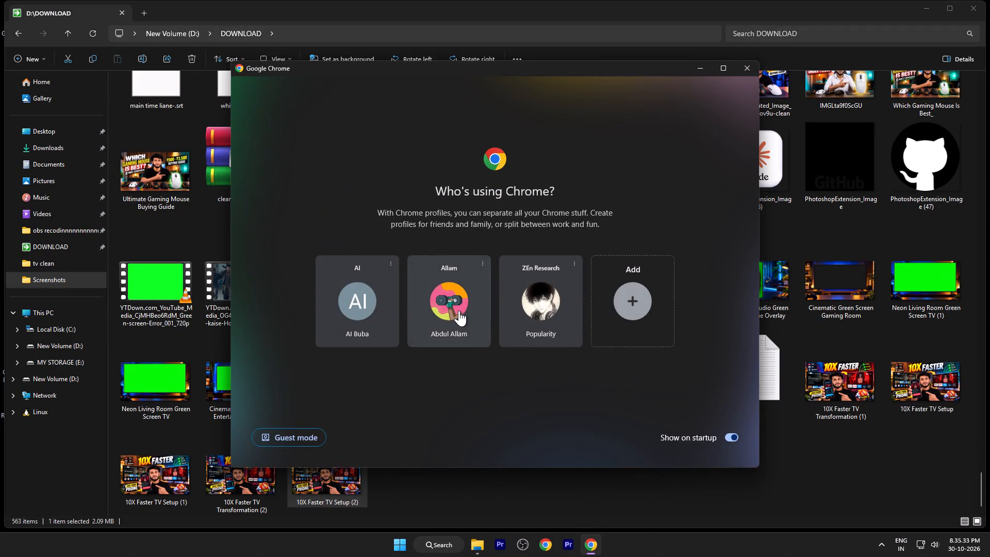
{"action": "left_click", "coordinate": [459, 310]}
{"action": "key", "text": "ctrl+shift+t"}
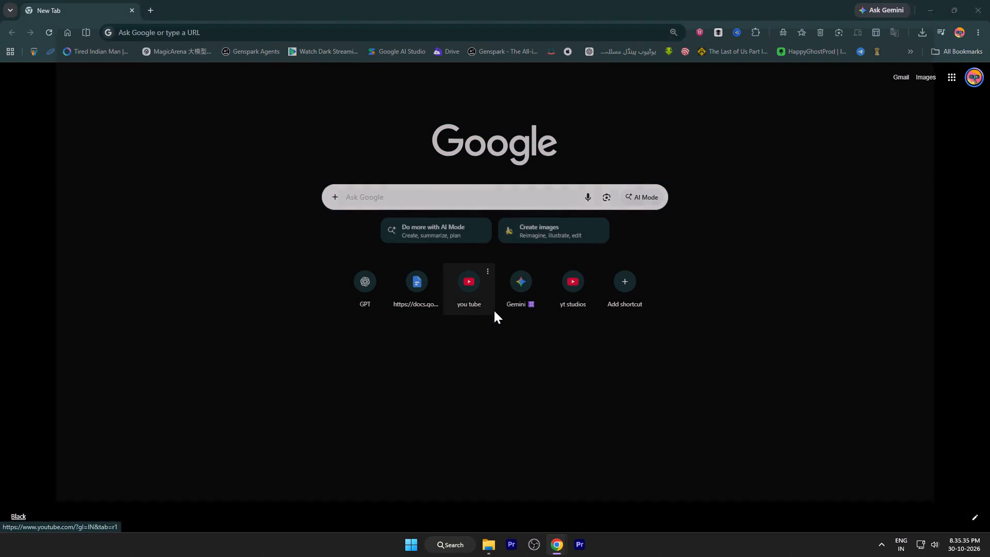
Look through the open YouTube video tabs, ending on the last one with "I Removed Ads & Bloatware From My Android TV".
{"action": "left_click", "coordinate": [302, 11]}
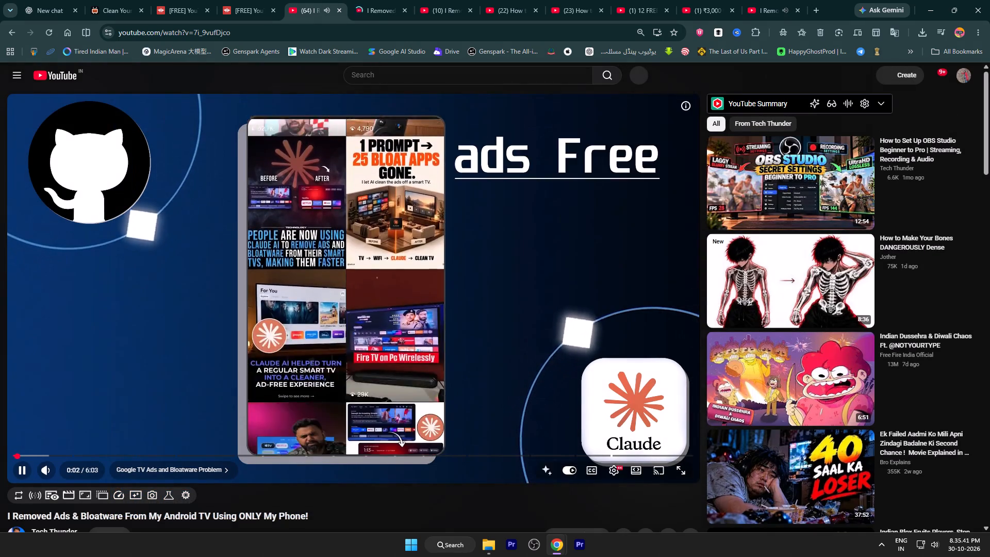
{"action": "key", "text": "ctrl+Tab"}
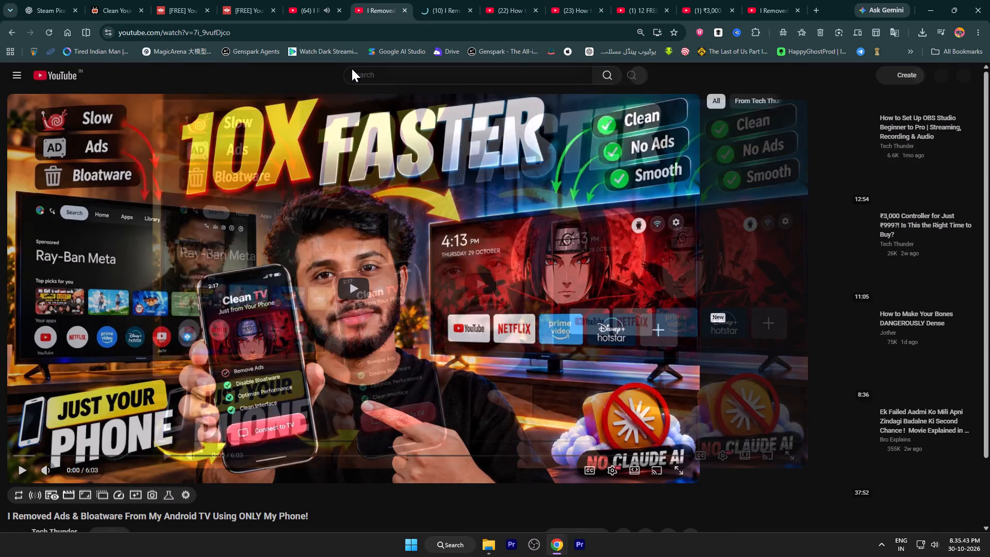
{"action": "key", "text": "ctrl+Tab"}
{"action": "key", "text": "ctrl+Tab"}
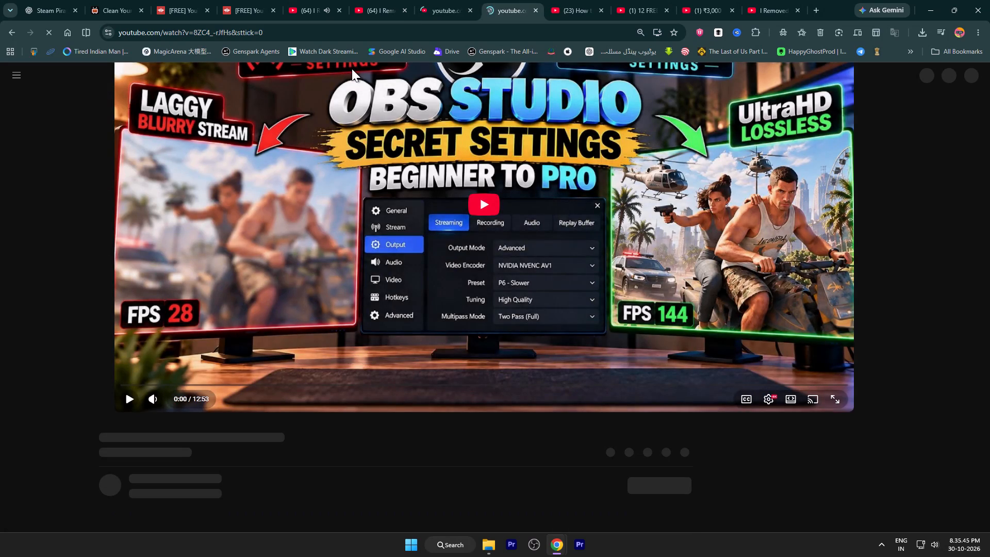
{"action": "key", "text": "ctrl+Tab"}
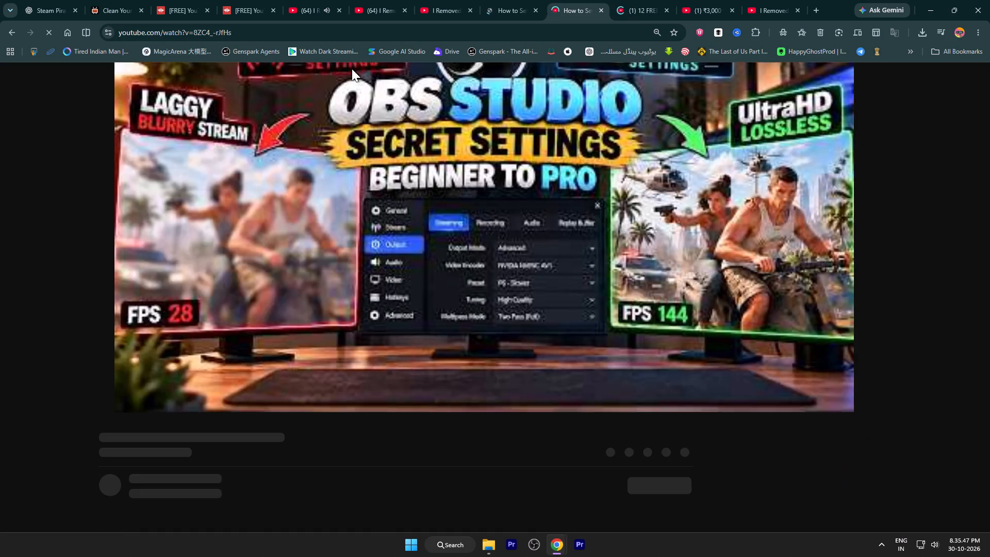
{"action": "key", "text": "ctrl+Tab"}
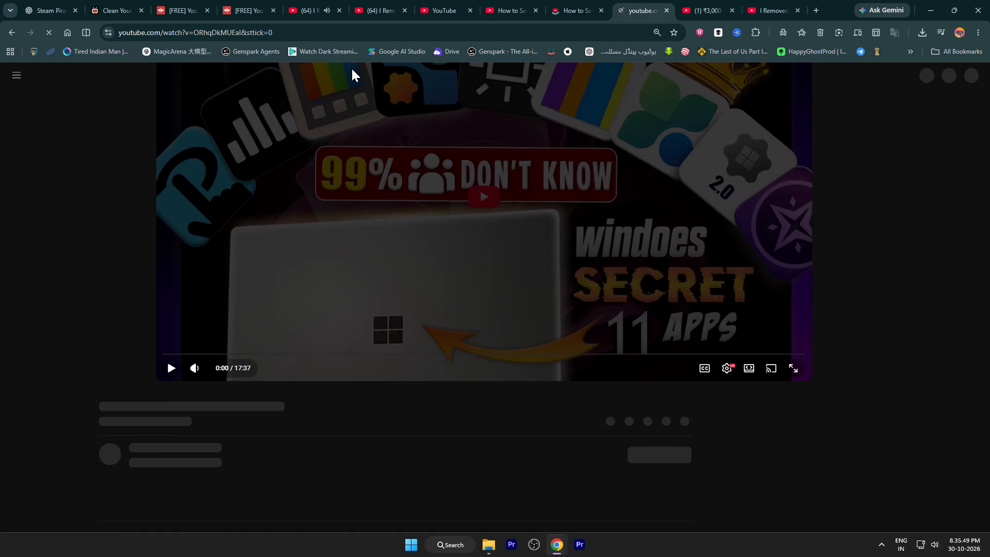
{"action": "key", "text": "ctrl+Tab"}
{"action": "key", "text": "ctrl+Tab"}
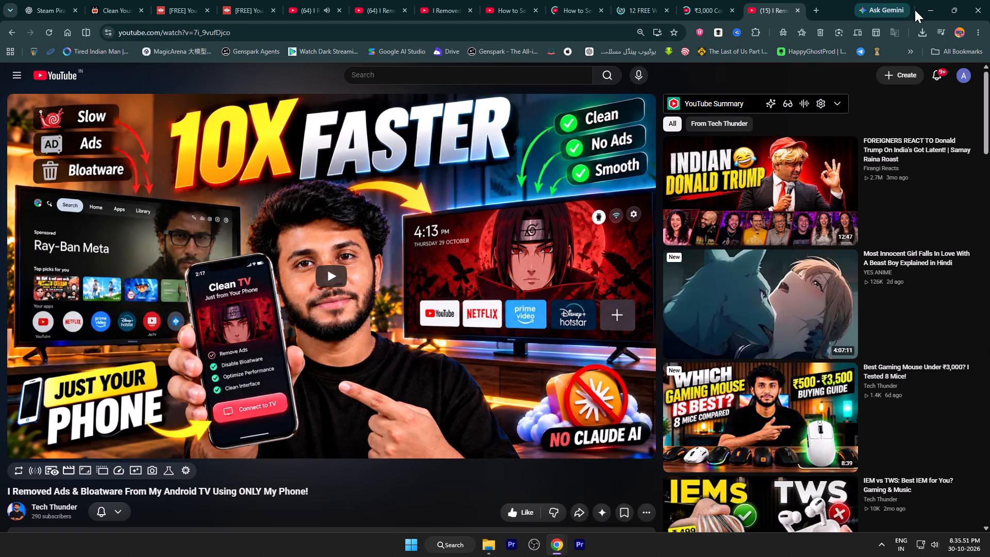
Examine the published Android TV video's page, description and comments area, and try to start a comment.
{"action": "scroll", "coordinate": [461, 221], "scroll_direction": "down", "scroll_amount": 5}
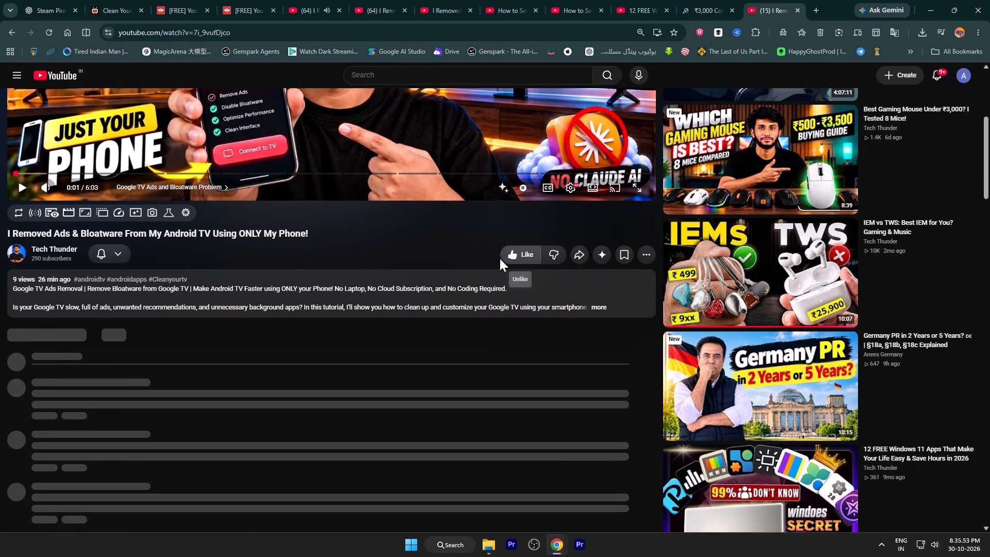
{"action": "scroll", "coordinate": [497, 258], "scroll_direction": "down", "scroll_amount": 2}
{"action": "scroll", "coordinate": [256, 257], "scroll_direction": "up", "scroll_amount": 2}
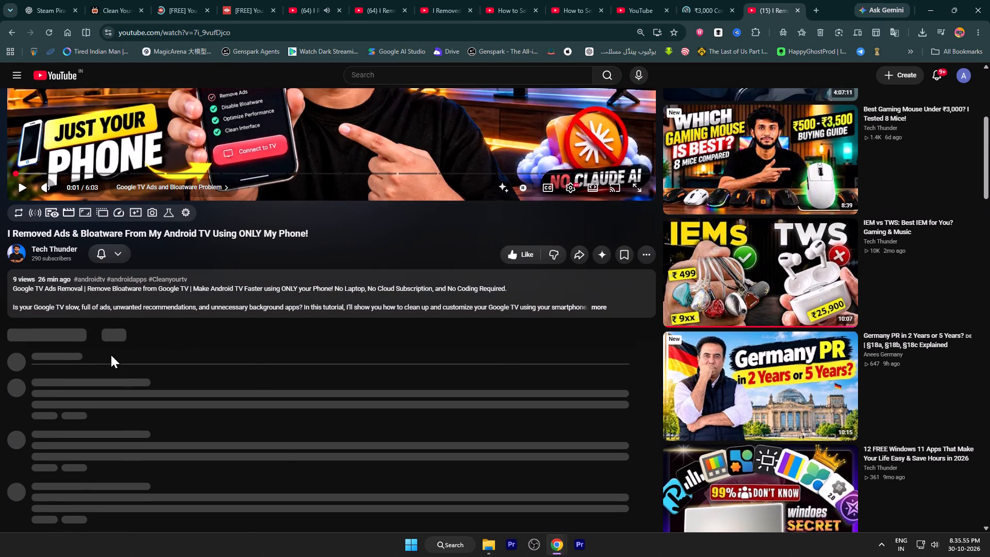
{"action": "left_click", "coordinate": [106, 361]}
{"action": "scroll", "coordinate": [278, 342], "scroll_direction": "up", "scroll_amount": 4}
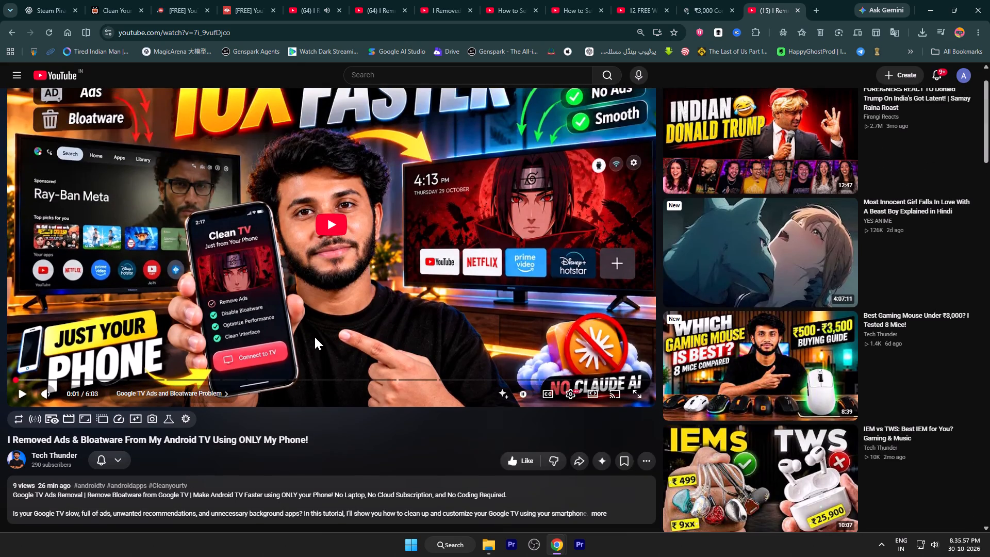
{"action": "scroll", "coordinate": [315, 337], "scroll_direction": "down", "scroll_amount": 2}
{"action": "scroll", "coordinate": [316, 336], "scroll_direction": "up", "scroll_amount": 3}
{"action": "scroll", "coordinate": [319, 334], "scroll_direction": "down", "scroll_amount": 1}
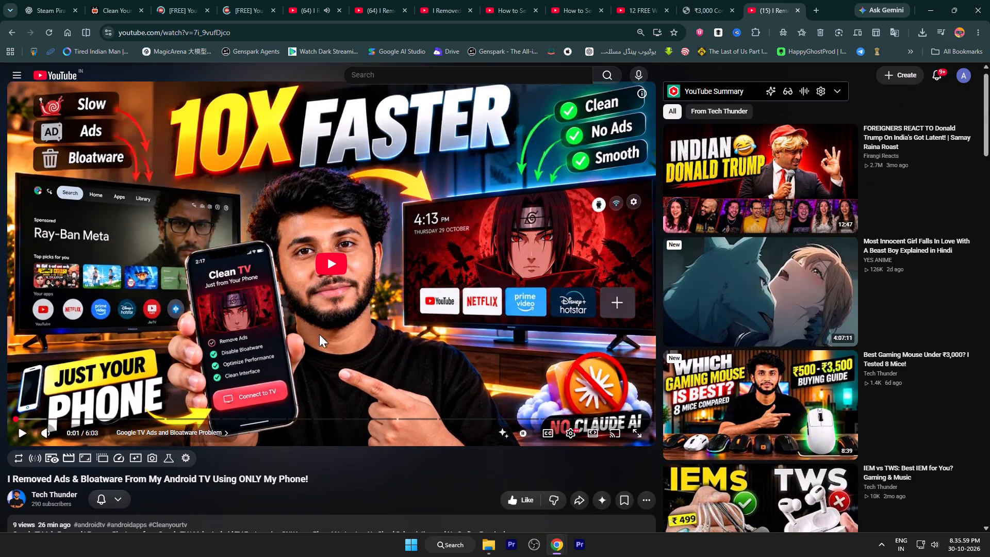
{"action": "scroll", "coordinate": [319, 334], "scroll_direction": "down", "scroll_amount": 6}
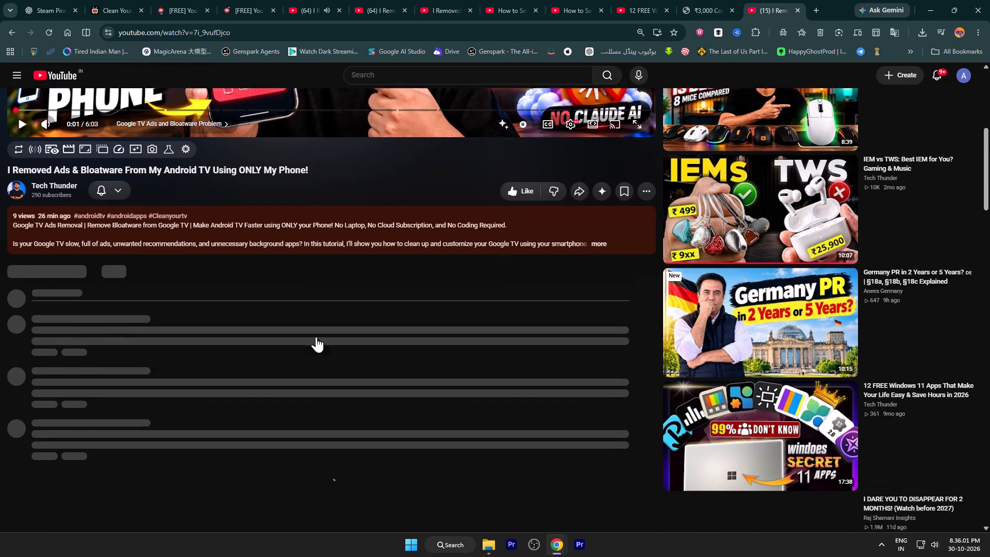
{"action": "left_click", "coordinate": [280, 374]}
Reload the Android TV video's page, check the player and description again, and retry starting a comment.
{"action": "left_click", "coordinate": [45, 31]}
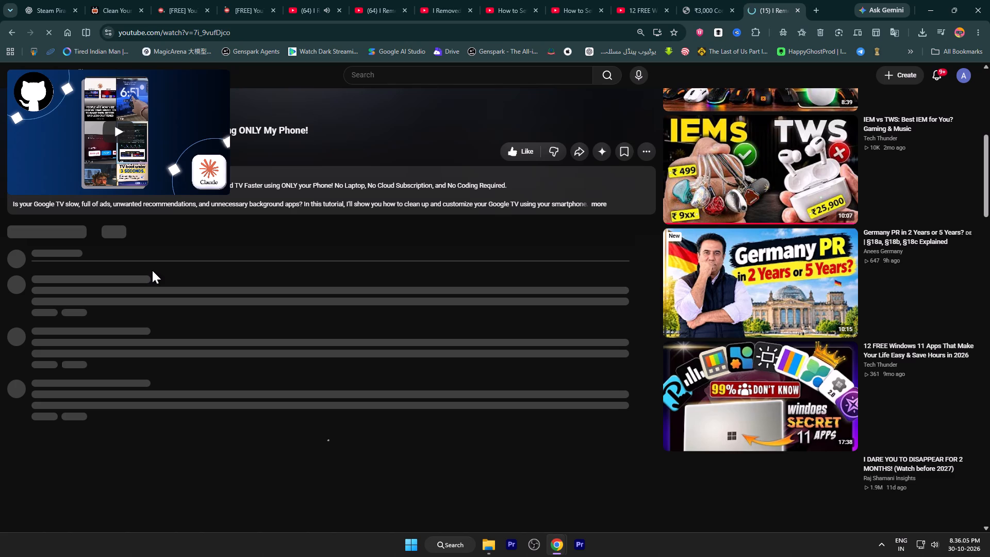
{"action": "scroll", "coordinate": [214, 275], "scroll_direction": "up", "scroll_amount": 7}
{"action": "left_click", "coordinate": [424, 263]}
{"action": "scroll", "coordinate": [367, 286], "scroll_direction": "down", "scroll_amount": 3}
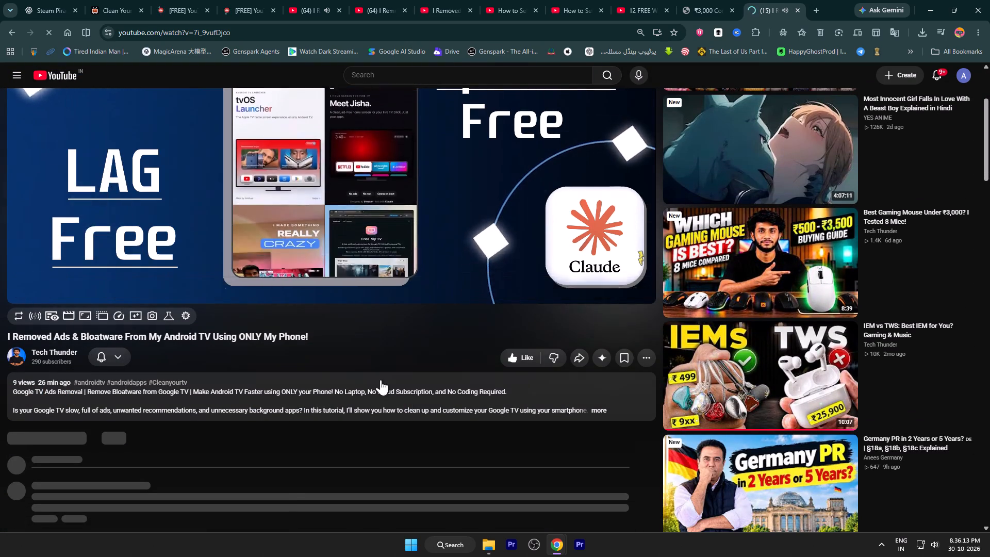
{"action": "scroll", "coordinate": [262, 364], "scroll_direction": "down", "scroll_amount": 1}
{"action": "left_click", "coordinate": [105, 409]}
Look over the OBS Studio and Android TV video tabs and close the browser window that holds them.
{"action": "left_click", "coordinate": [511, 8]}
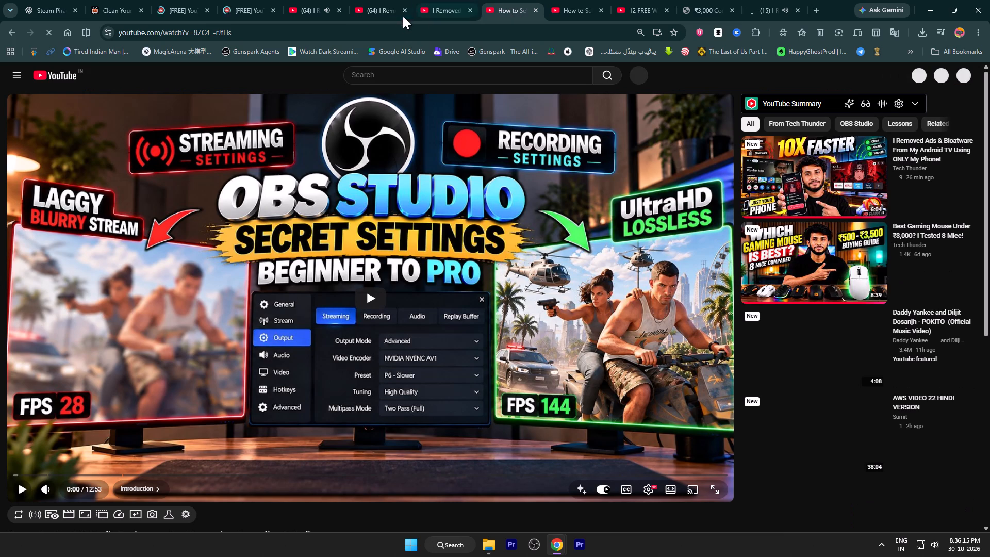
{"action": "left_click", "coordinate": [396, 13]}
{"action": "left_click", "coordinate": [989, 0]}
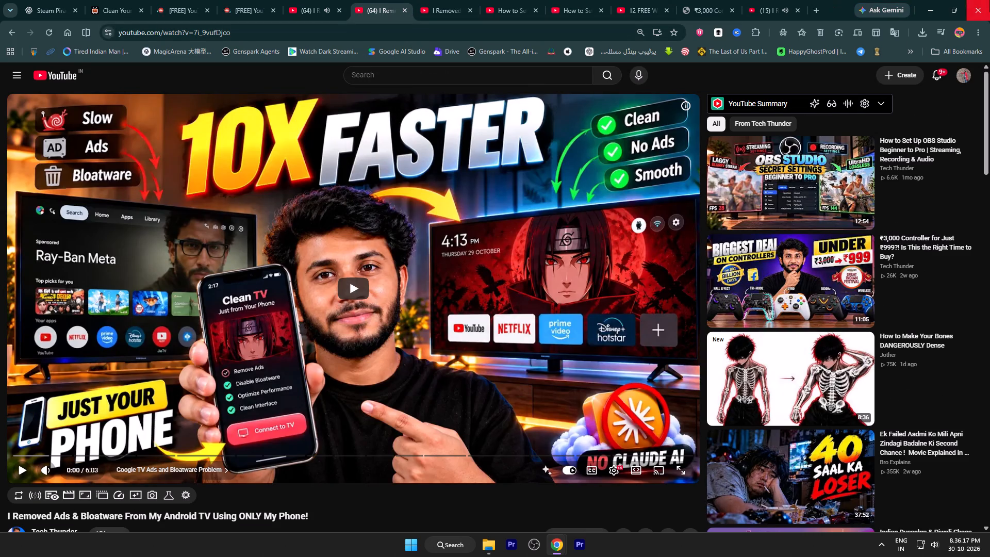
{"action": "scroll", "coordinate": [439, 485], "scroll_direction": "down", "scroll_amount": 1}
Open the computer's power options to shut it down.
{"action": "left_click", "coordinate": [403, 544]}
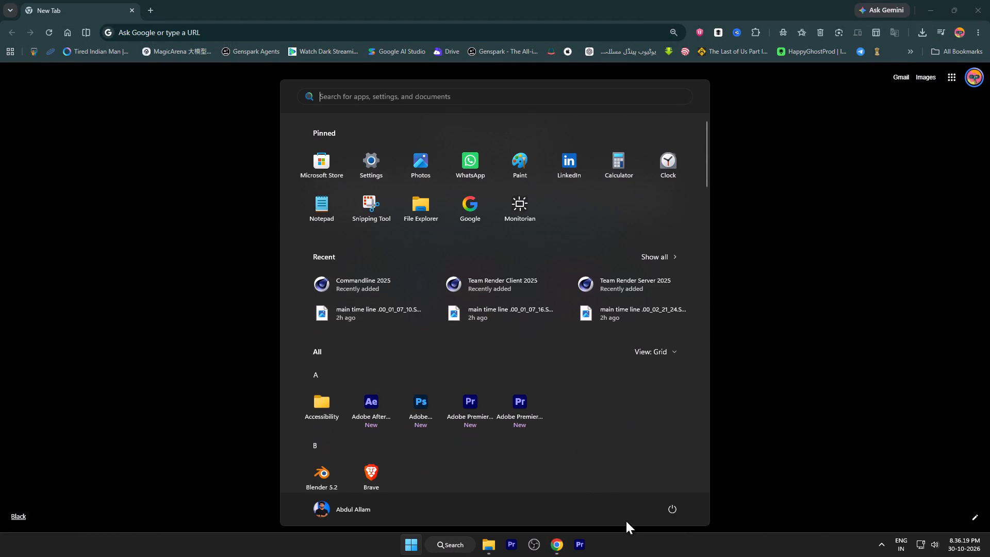
{"action": "left_click", "coordinate": [666, 509]}
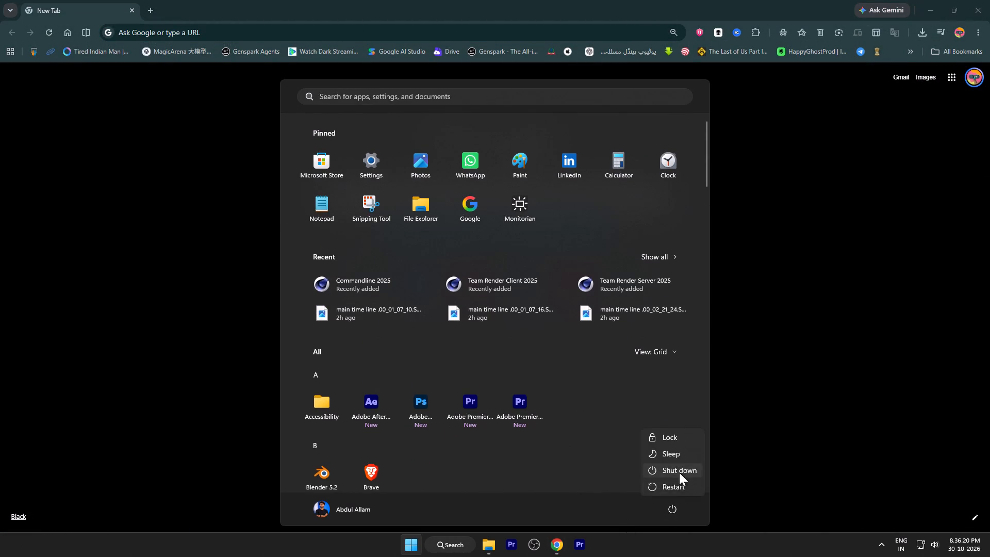